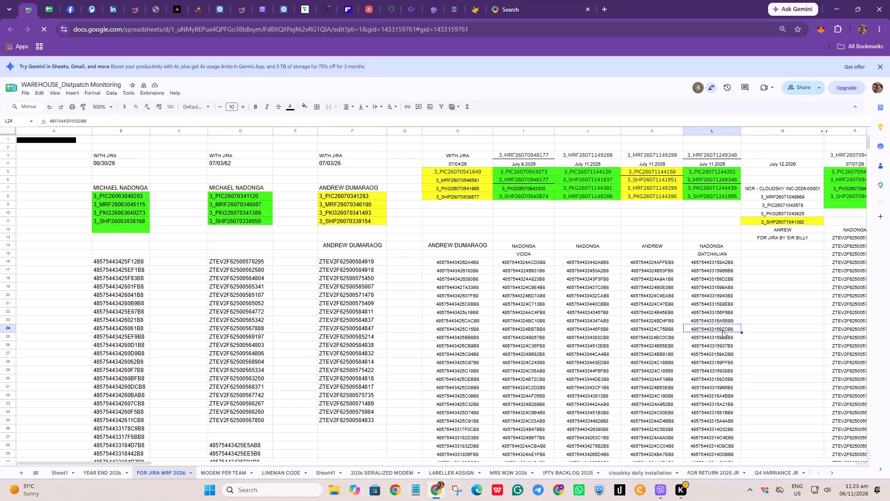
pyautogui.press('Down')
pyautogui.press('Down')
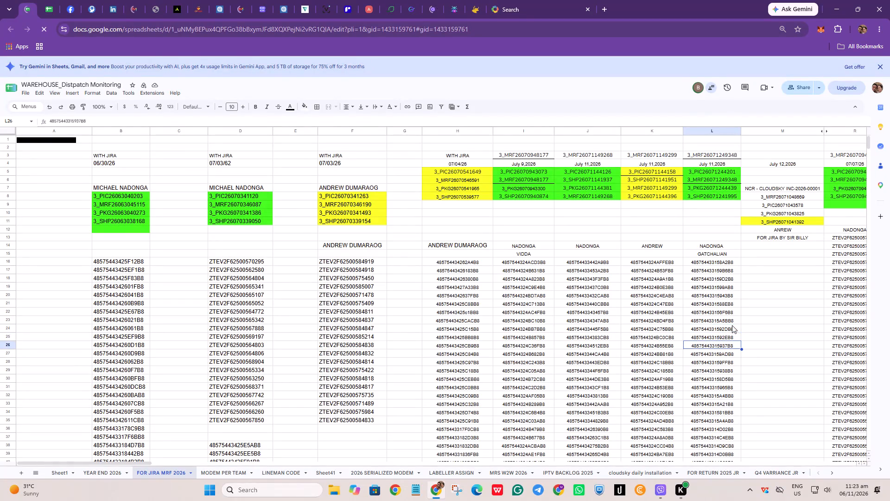
# Open the CCSI INVENTORY FILE spreadsheet in the Charliesam Cabling browser profile.
pyautogui.click(398, 494)
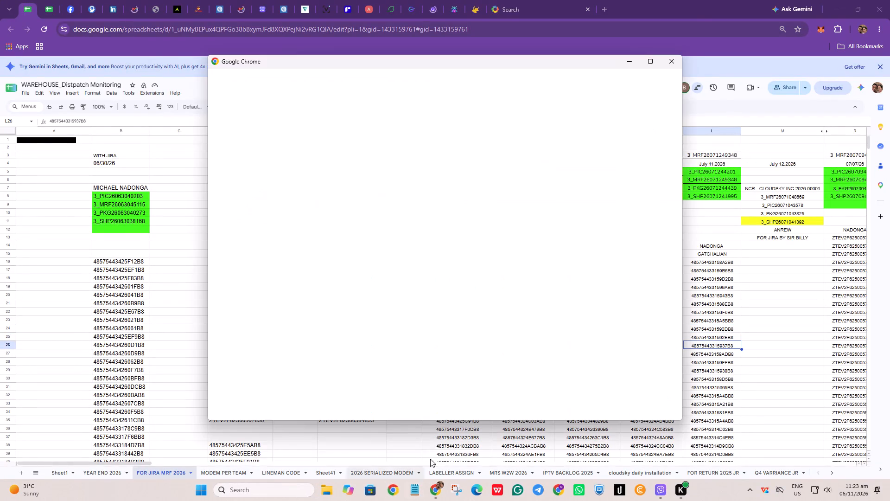
pyautogui.click(321, 326)
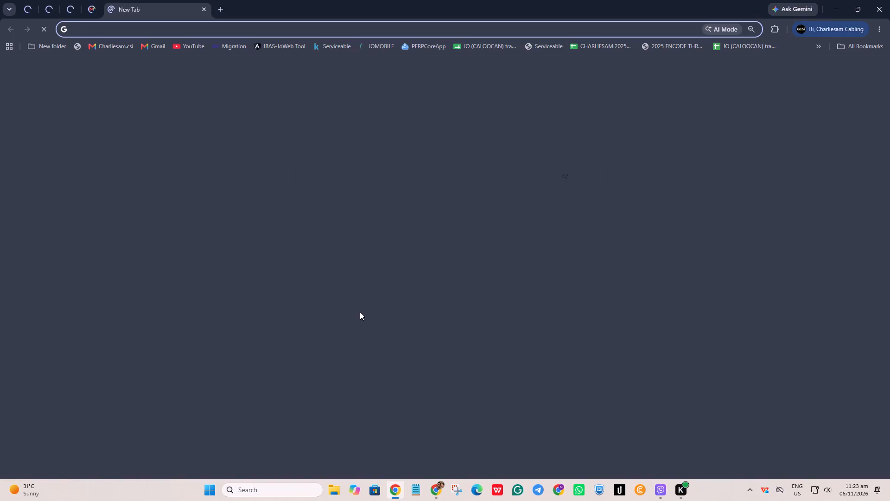
pyautogui.click(27, 9)
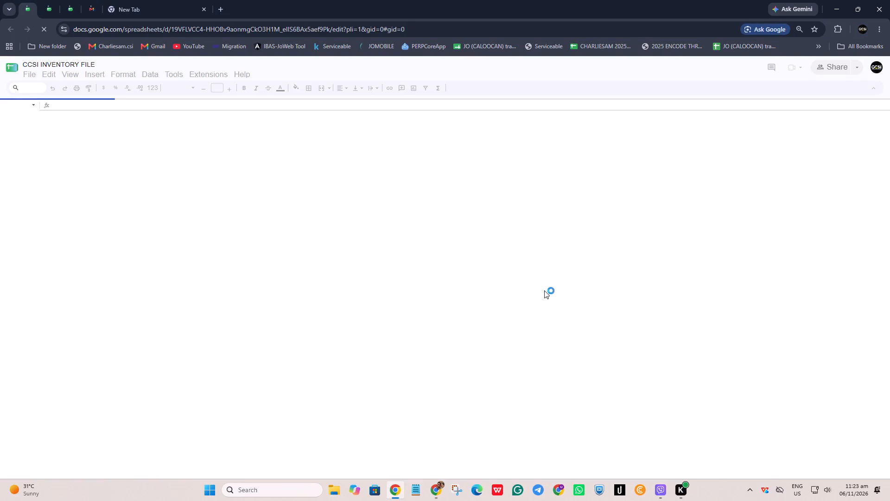
pyautogui.doubleClick(581, 257)
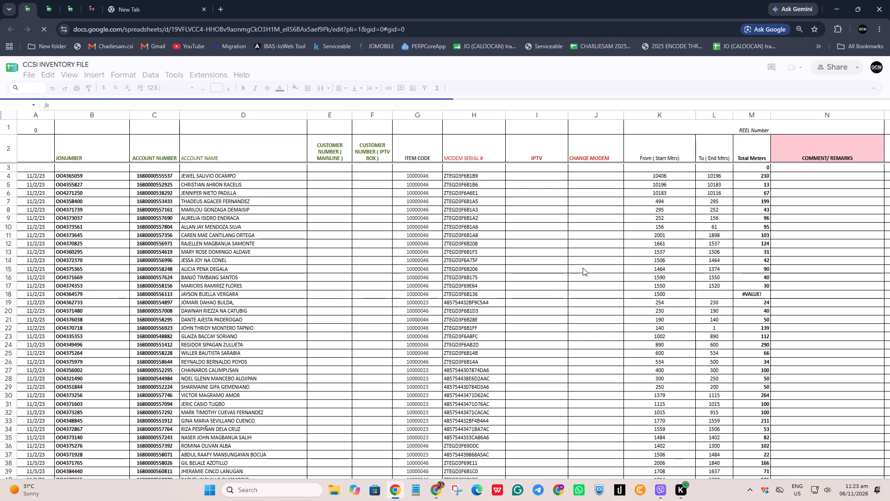
pyautogui.click(575, 296)
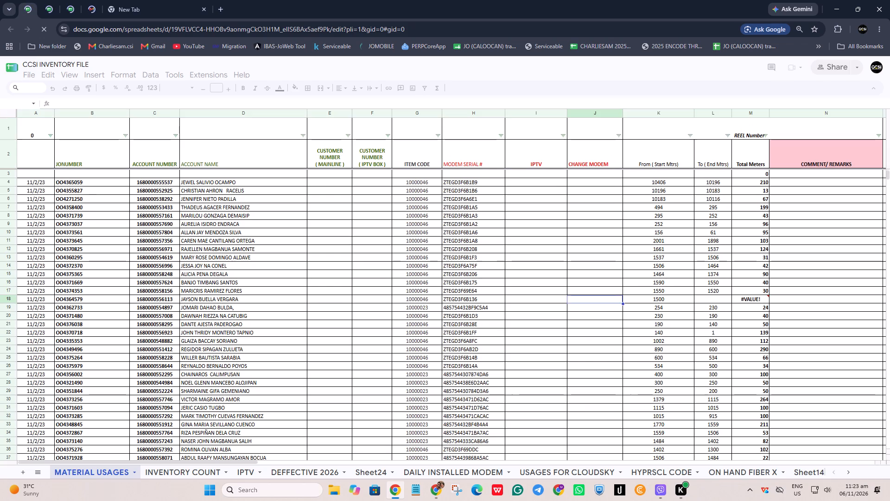
# Browse the MATERIAL USAGES records from November 2023 through December 2024 to the 2025 entries.
pyautogui.click(641, 315)
pyautogui.scroll(-3, 639, 327)
pyautogui.click(612, 320)
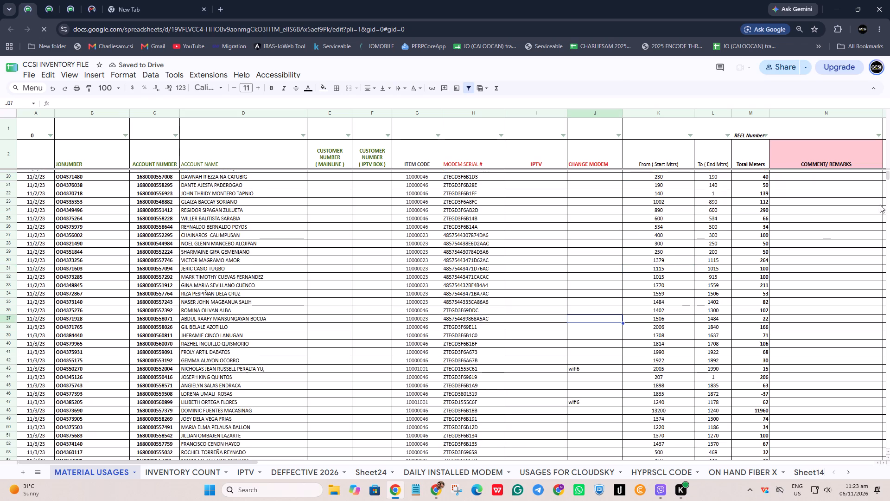
pyautogui.moveTo(889, 176); pyautogui.dragTo(889, 193)
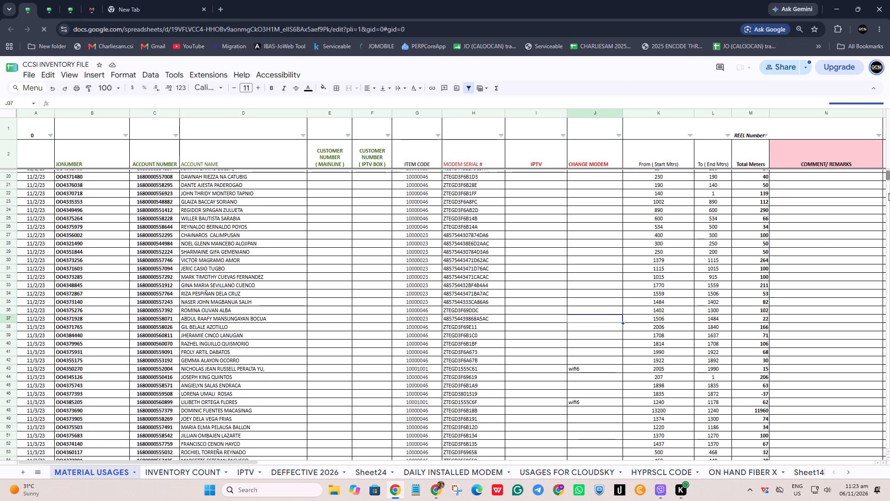
pyautogui.moveTo(889, 193); pyautogui.dragTo(886, 243)
pyautogui.moveTo(886, 243); pyautogui.dragTo(885, 249)
pyautogui.click(885, 249)
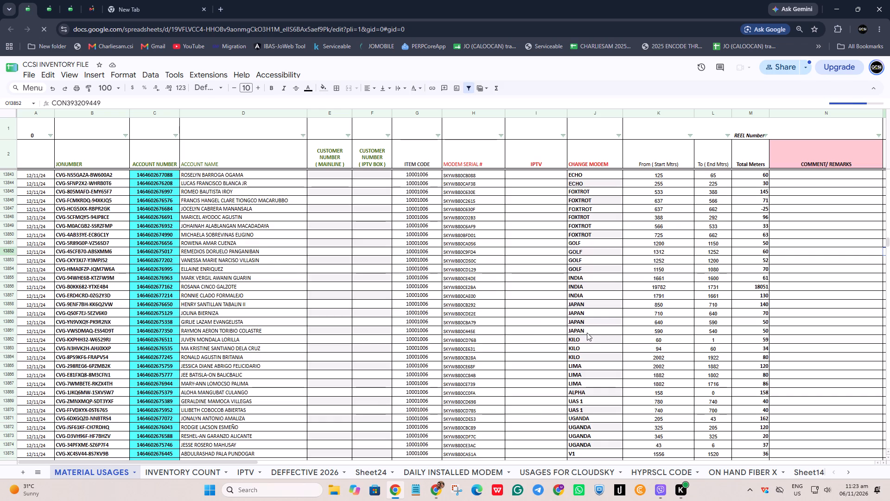
pyautogui.click(539, 323)
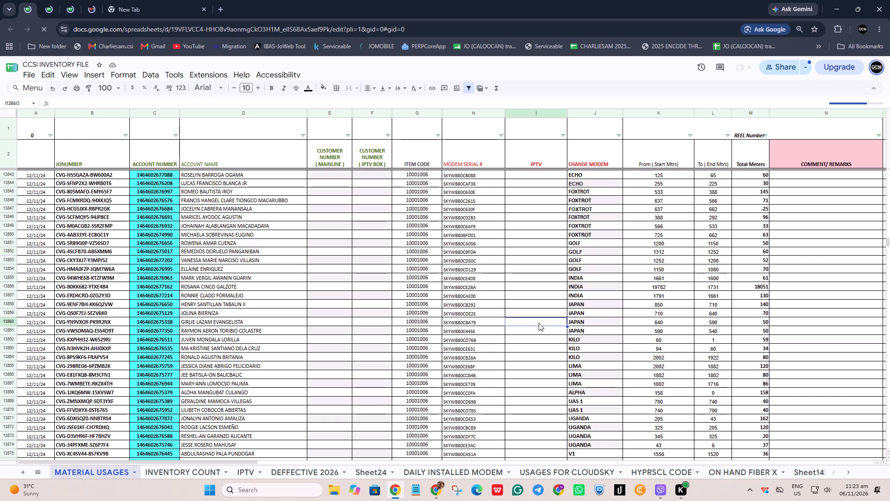
pyautogui.moveTo(889, 245); pyautogui.dragTo(888, 251)
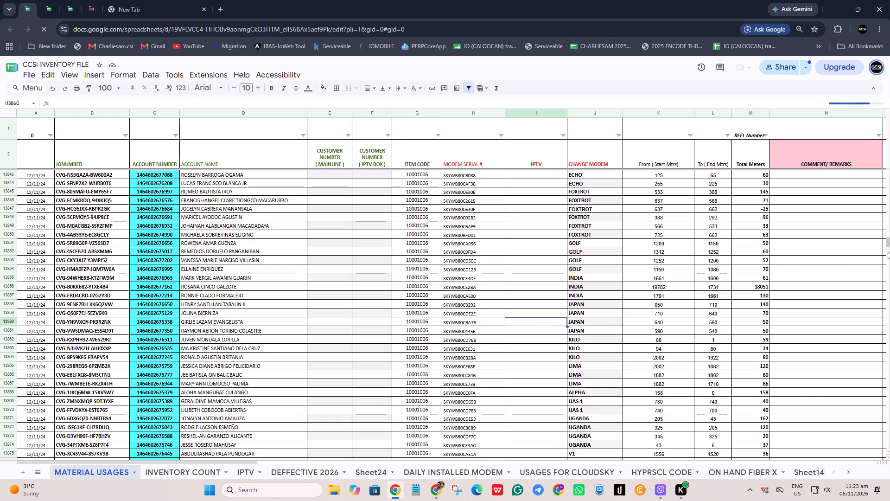
pyautogui.moveTo(888, 251); pyautogui.dragTo(889, 297)
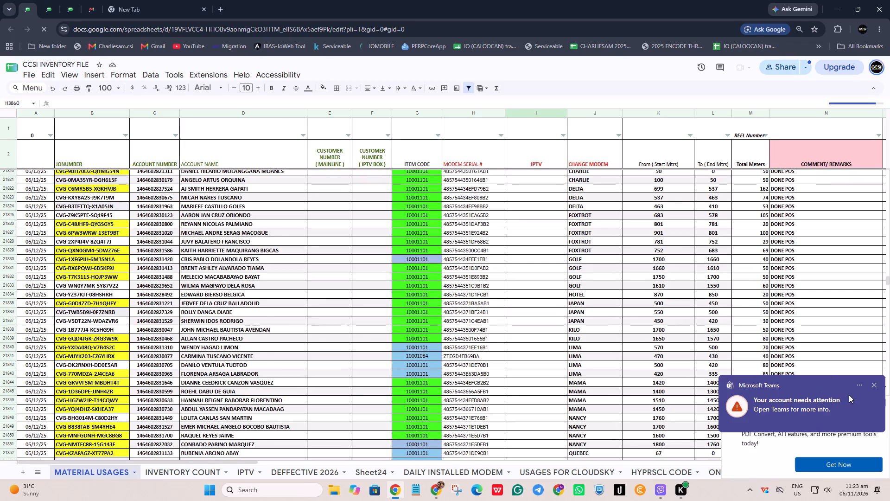
# Dismiss the Microsoft Teams account alert and the "Get 10 Extra Months!" promotional pop-up.
pyautogui.click(875, 385)
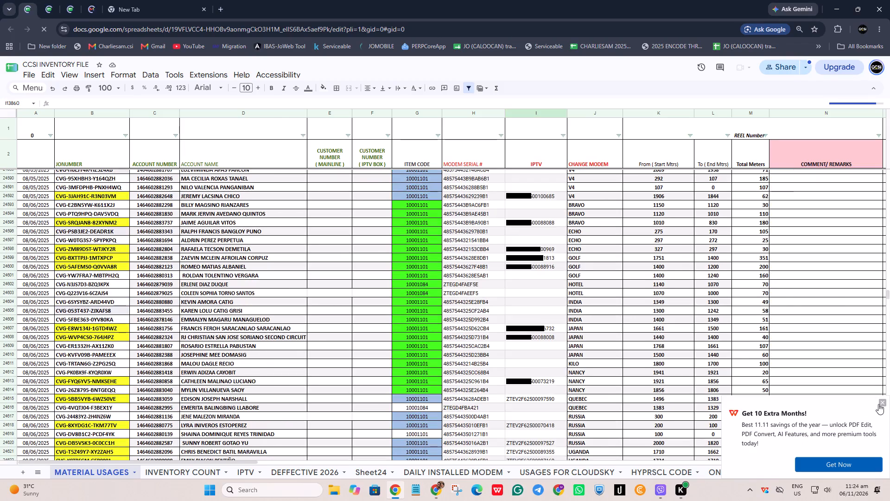
pyautogui.click(881, 403)
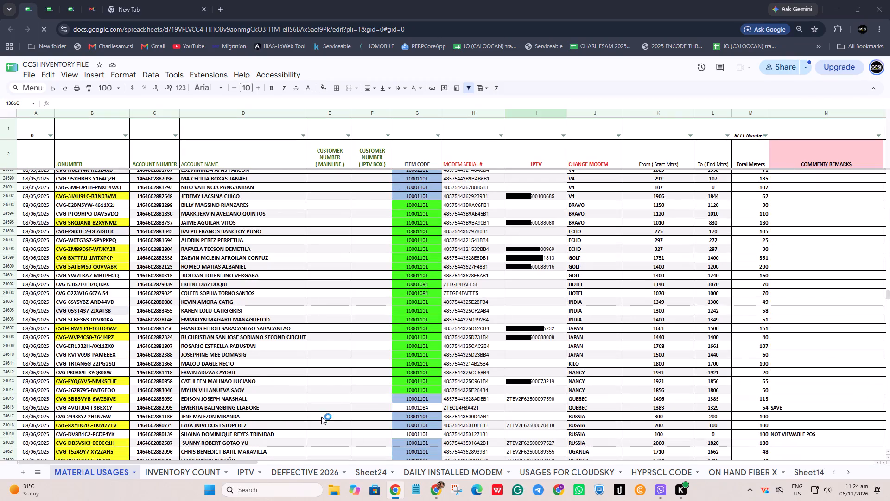
# Browse the MATERIAL USAGES records from August 2025 through May 2026 and on to the unfilled rows.
pyautogui.click(332, 385)
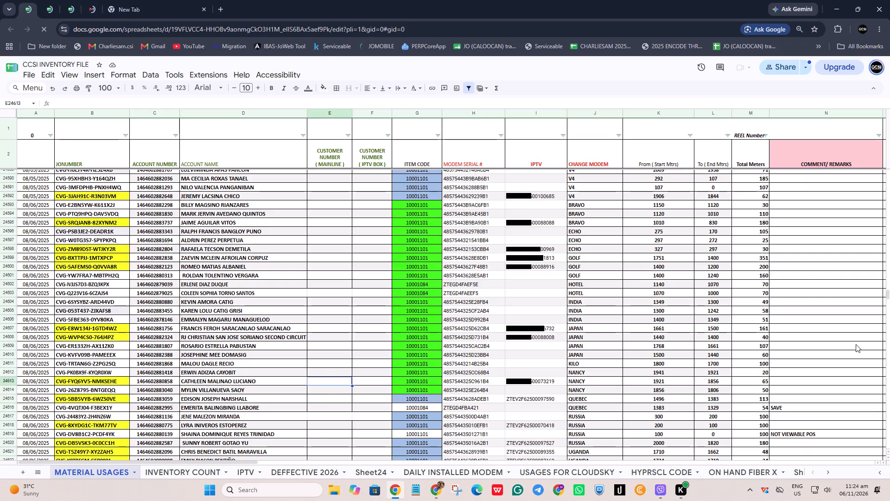
pyautogui.click(839, 339)
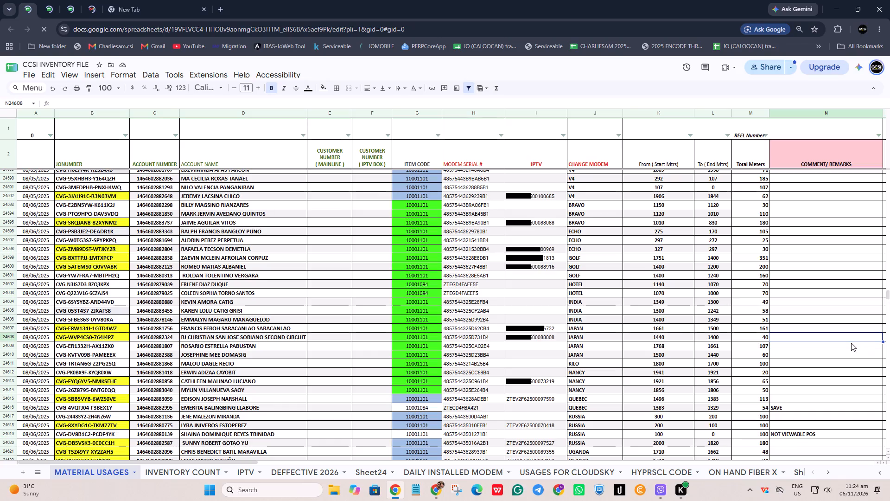
pyautogui.moveTo(889, 296); pyautogui.dragTo(888, 297)
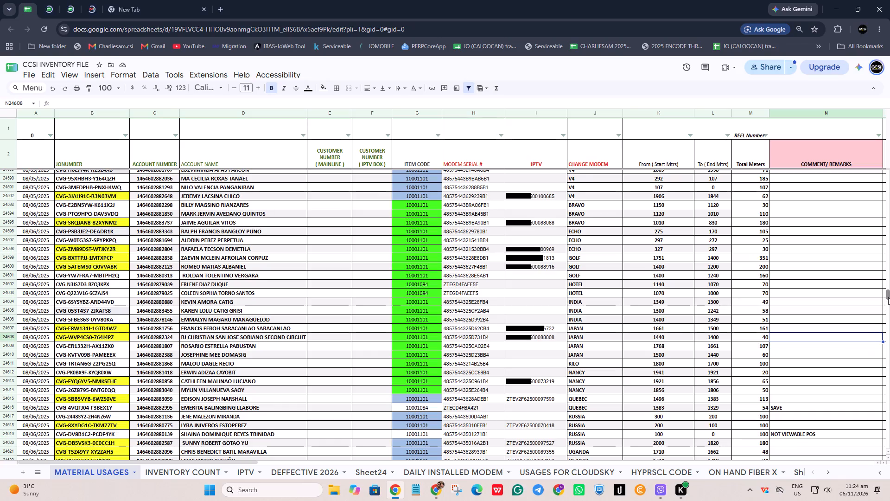
pyautogui.moveTo(888, 297); pyautogui.dragTo(889, 349)
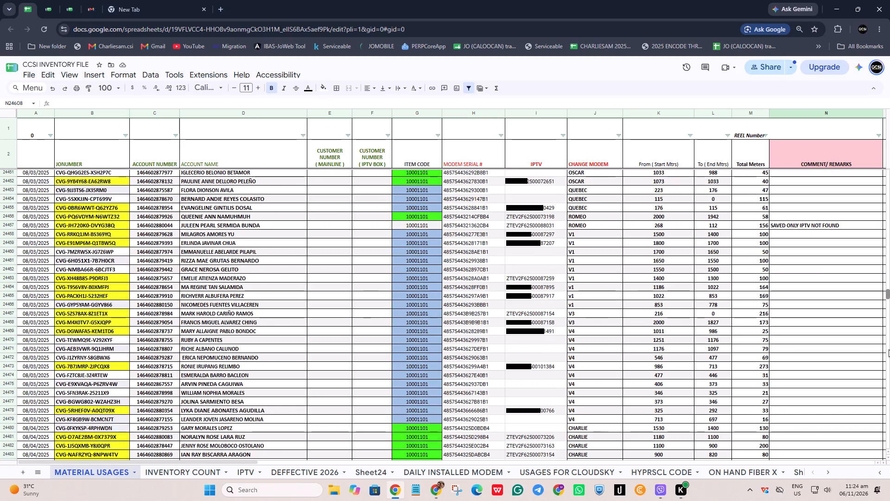
pyautogui.moveTo(889, 349); pyautogui.dragTo(888, 352)
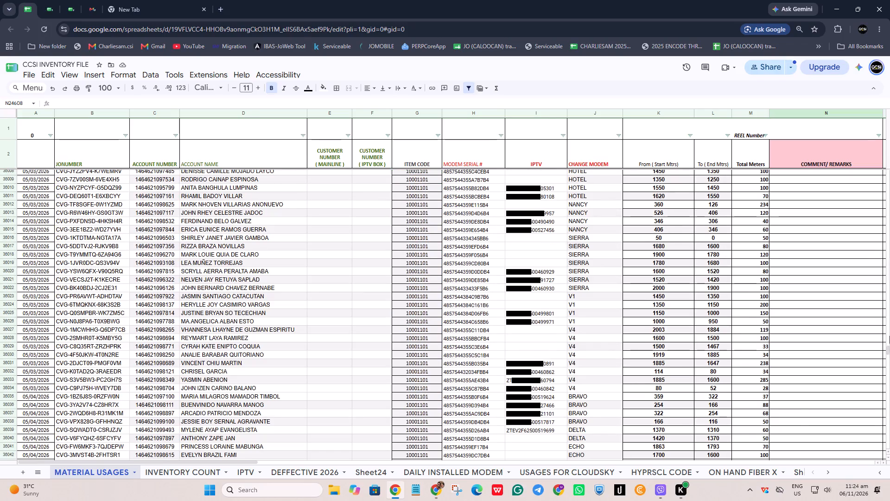
pyautogui.click(812, 390)
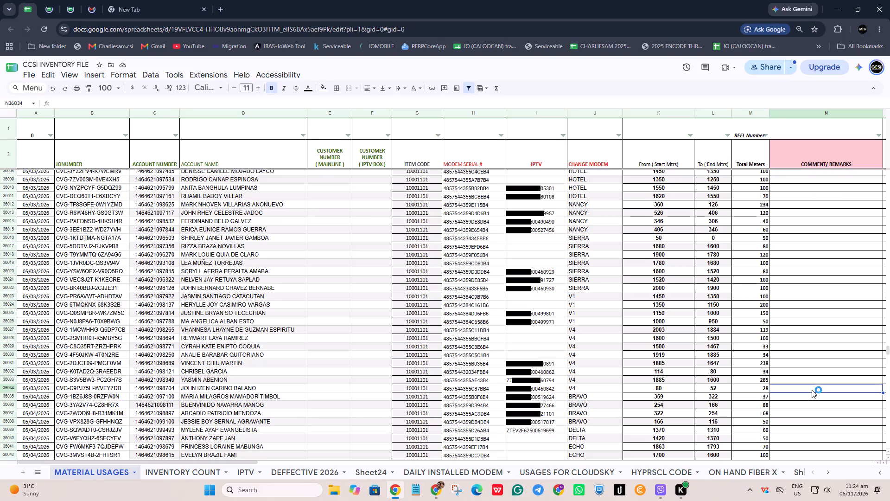
pyautogui.click(829, 325)
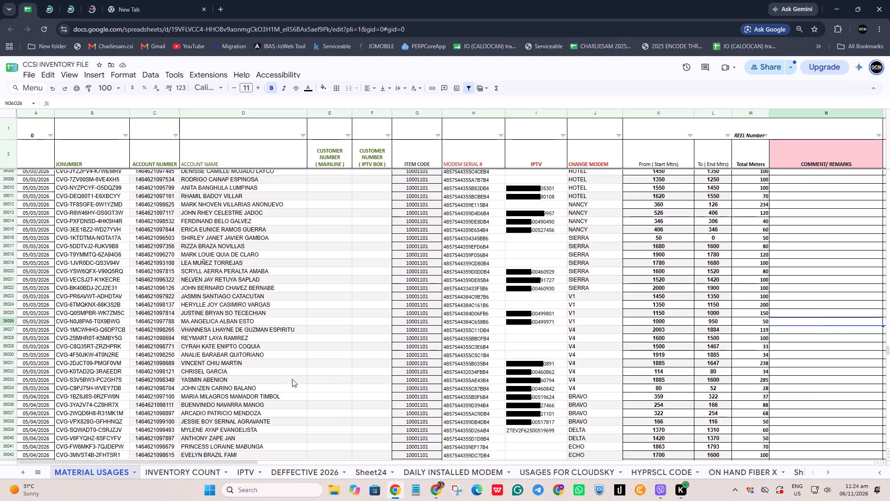
pyautogui.click(322, 375)
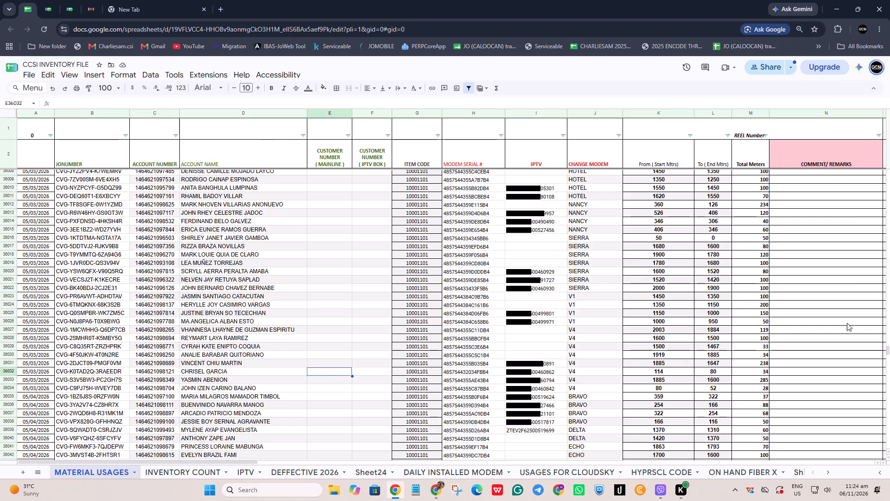
pyautogui.click(848, 332)
pyautogui.moveTo(889, 348); pyautogui.dragTo(887, 365)
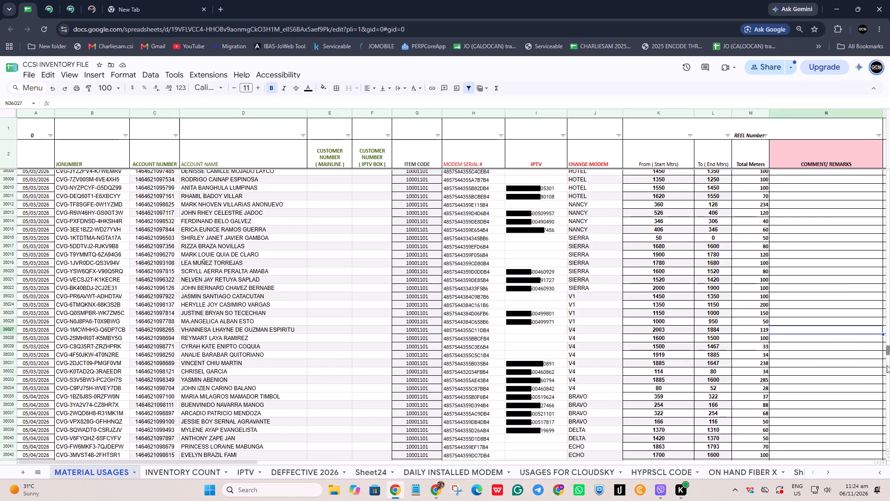
pyautogui.moveTo(887, 365); pyautogui.dragTo(884, 380)
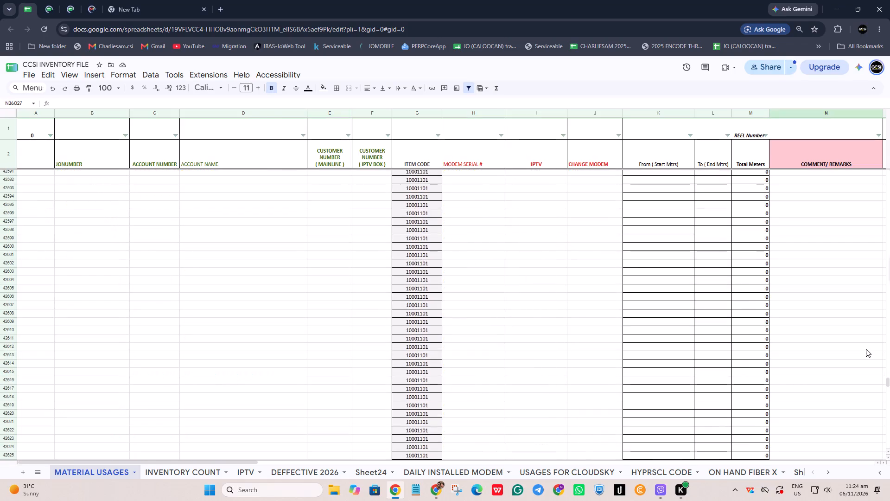
# Go back from the unfilled rows to the April 2026 records in MATERIAL USAGES.
pyautogui.click(865, 347)
pyautogui.scroll(5, 865, 347)
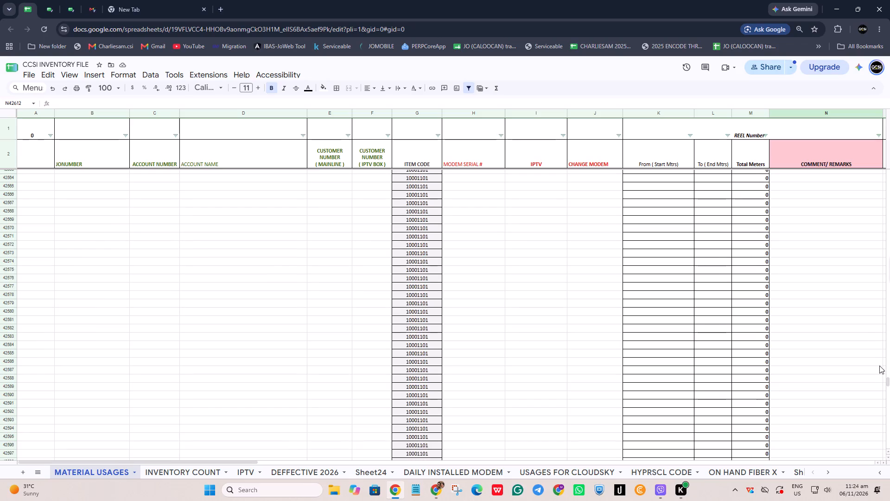
pyautogui.moveTo(887, 381); pyautogui.dragTo(887, 366)
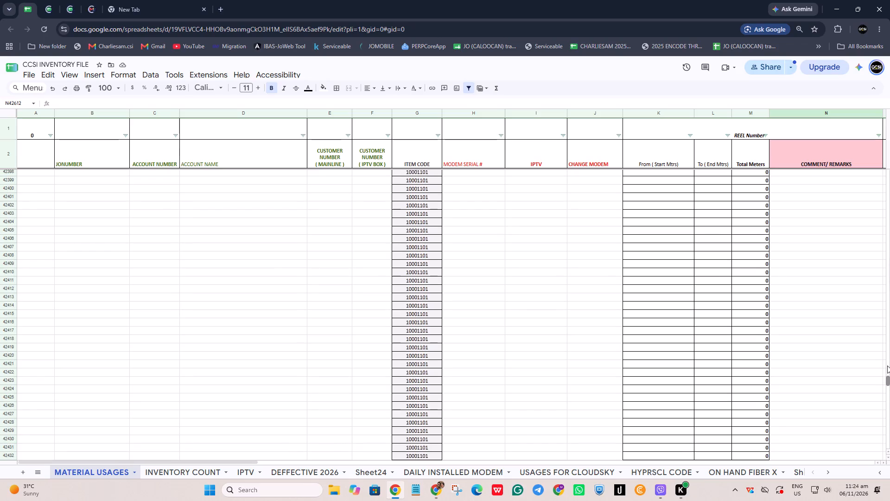
pyautogui.moveTo(887, 366); pyautogui.dragTo(887, 346)
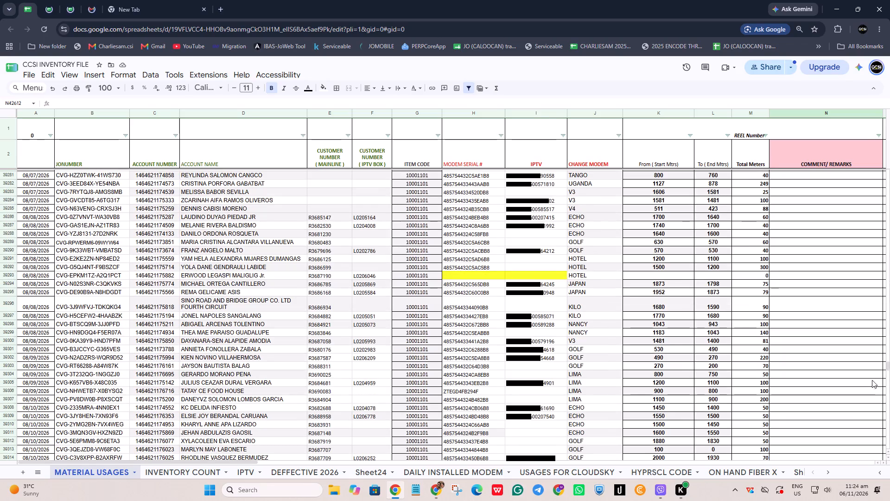
pyautogui.click(865, 382)
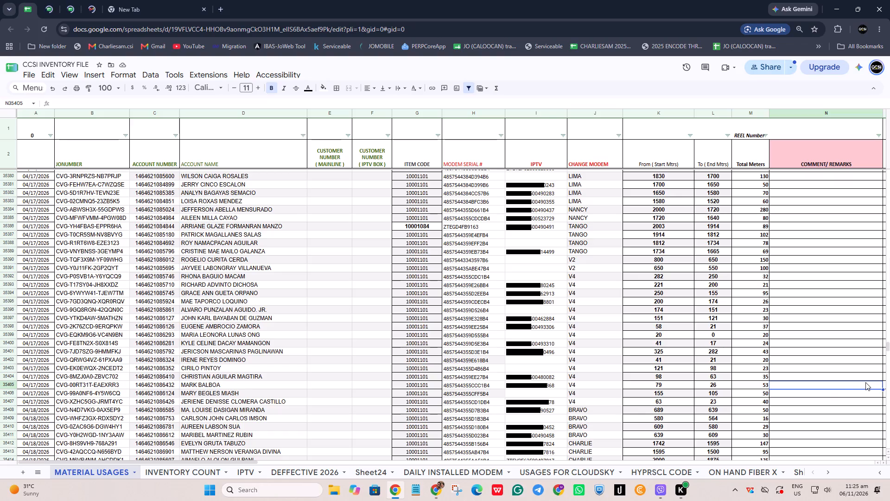
pyautogui.click(826, 342)
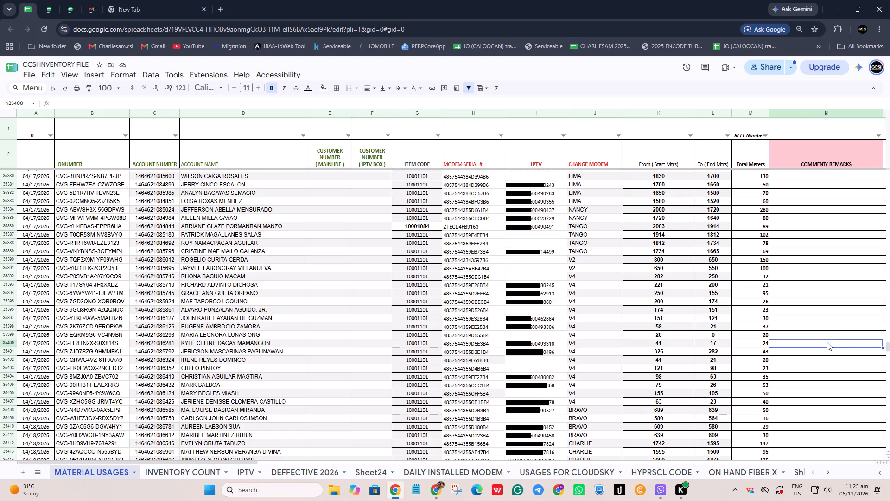
# Examine row 35400 of MATERIAL USAGES across its fields, from the remarks back to the date and job number.
pyautogui.press('Left')
pyautogui.press('Left')
pyautogui.press('Left')
pyautogui.press('Left')
pyautogui.press('Left')
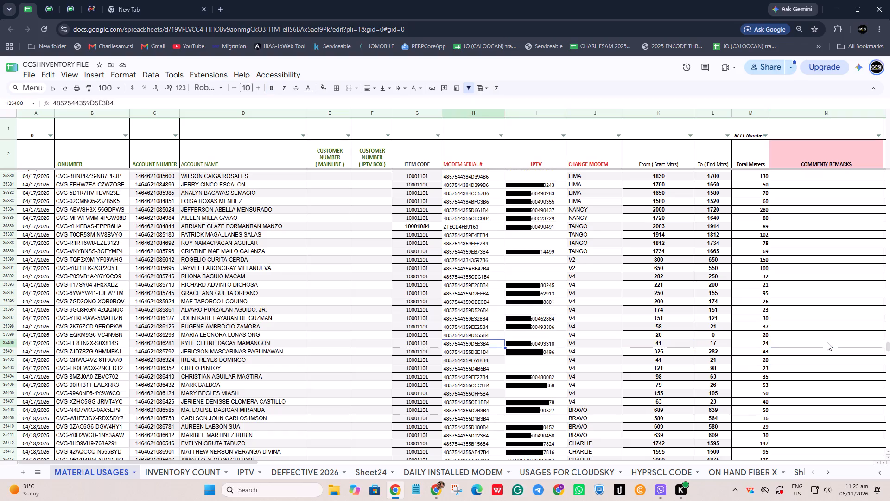
pyautogui.press('Left')
pyautogui.press('Left')
pyautogui.press('Left')
pyautogui.press('Left')
pyautogui.press('Left')
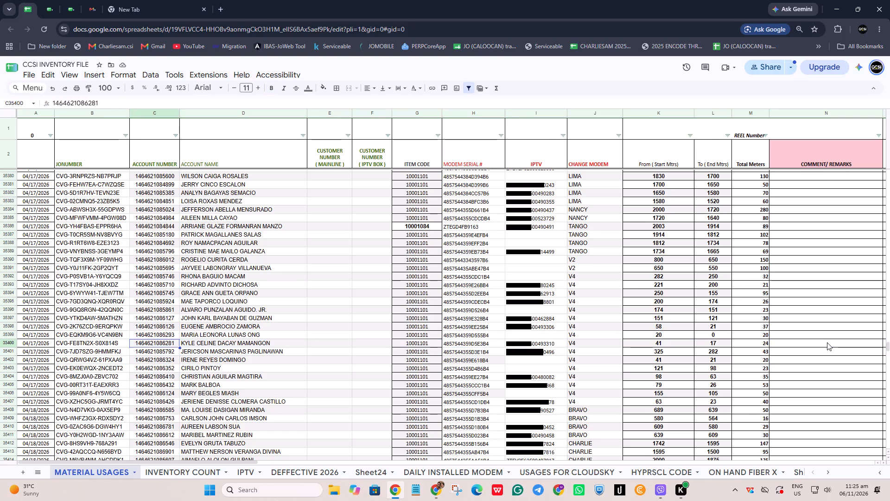
pyautogui.press('Left')
pyautogui.press('Left')
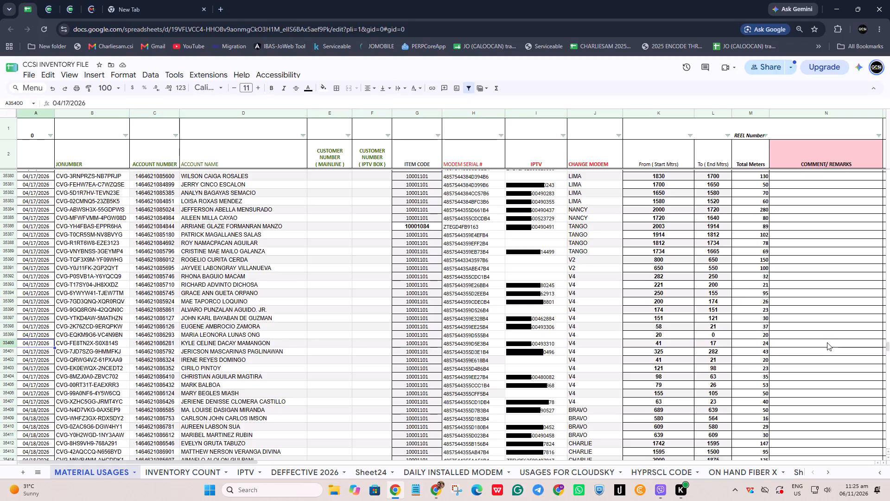
pyautogui.press('Tab')
# Browse MATERIAL USAGES from the April 2026 records through October 2026 to the unfilled rows, and return to late June 2026.
pyautogui.click(823, 327)
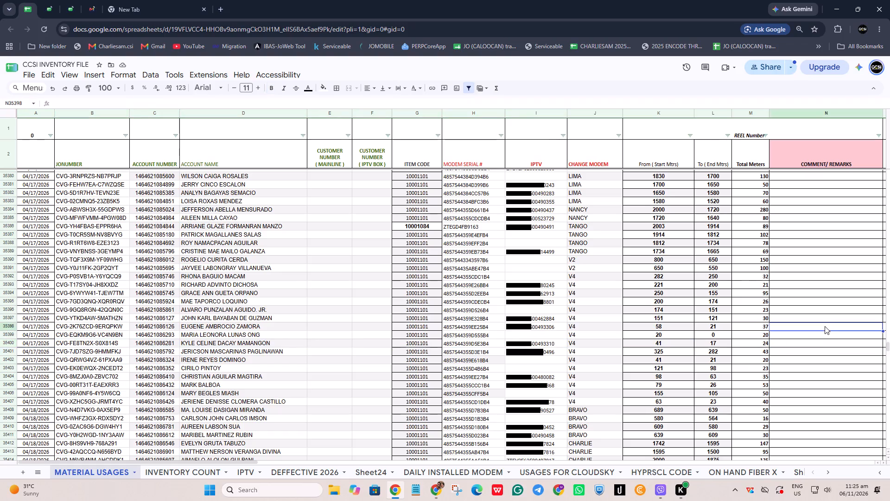
pyautogui.moveTo(888, 347); pyautogui.dragTo(888, 349)
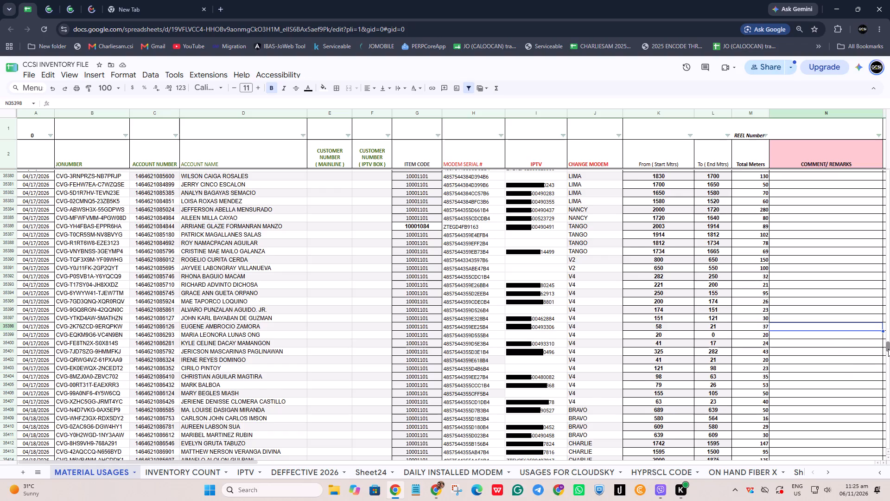
pyautogui.moveTo(888, 349); pyautogui.dragTo(887, 374)
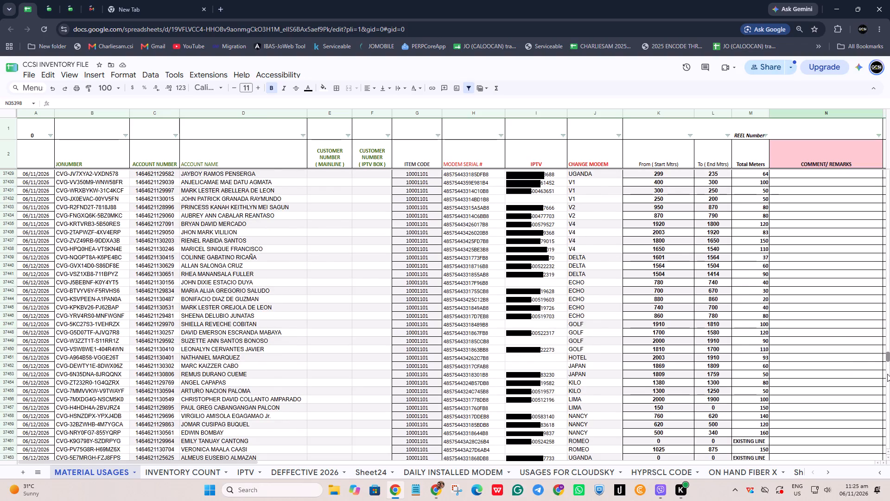
pyautogui.moveTo(887, 374); pyautogui.dragTo(889, 378)
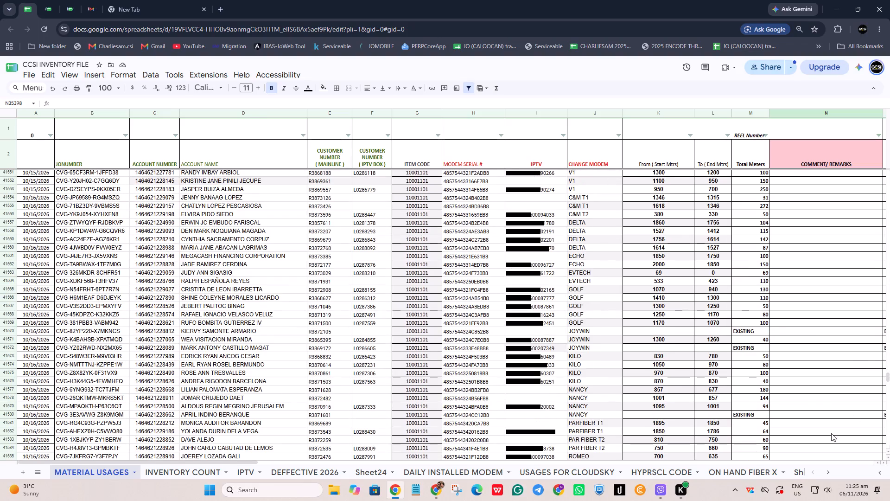
pyautogui.click(853, 405)
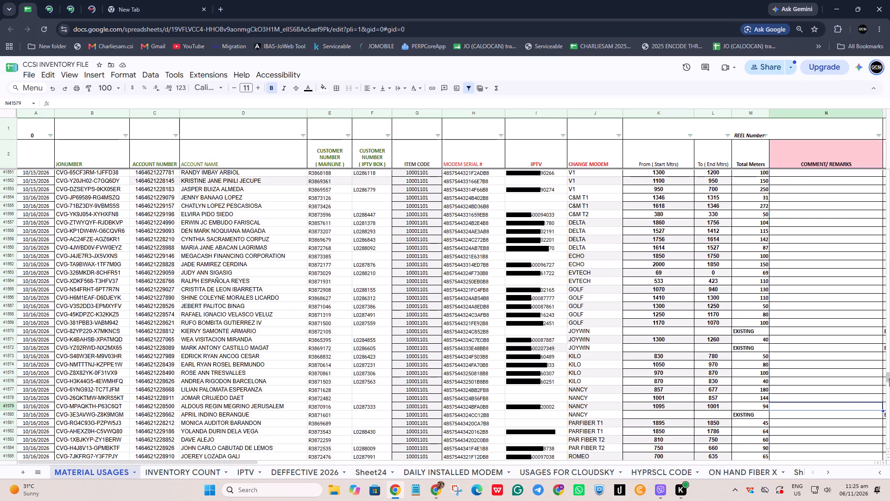
pyautogui.moveTo(889, 379); pyautogui.dragTo(889, 393)
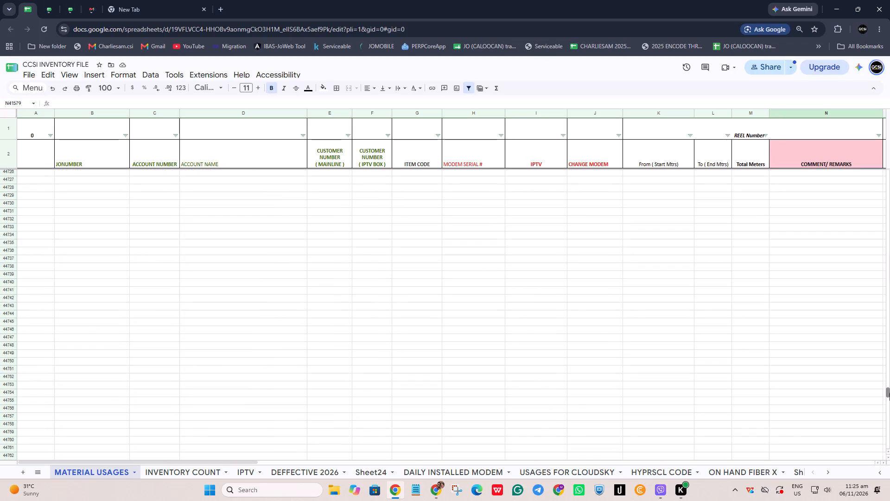
pyautogui.moveTo(889, 393); pyautogui.dragTo(889, 384)
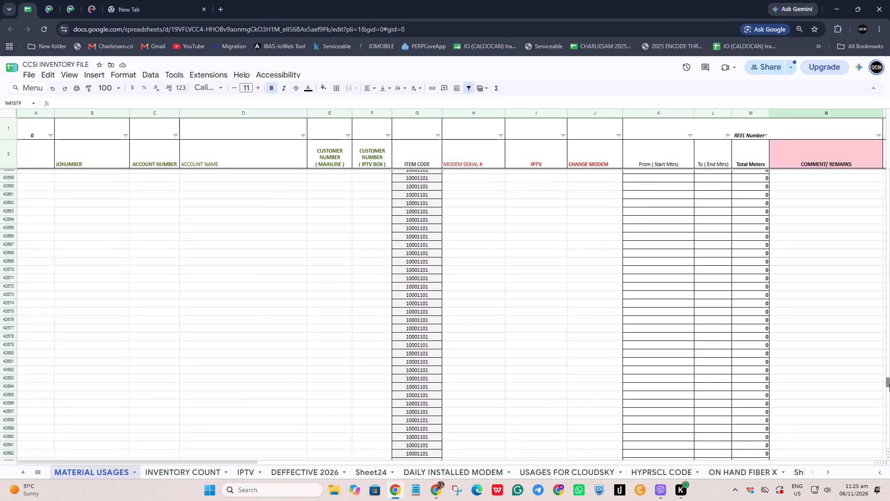
pyautogui.moveTo(889, 384); pyautogui.dragTo(889, 369)
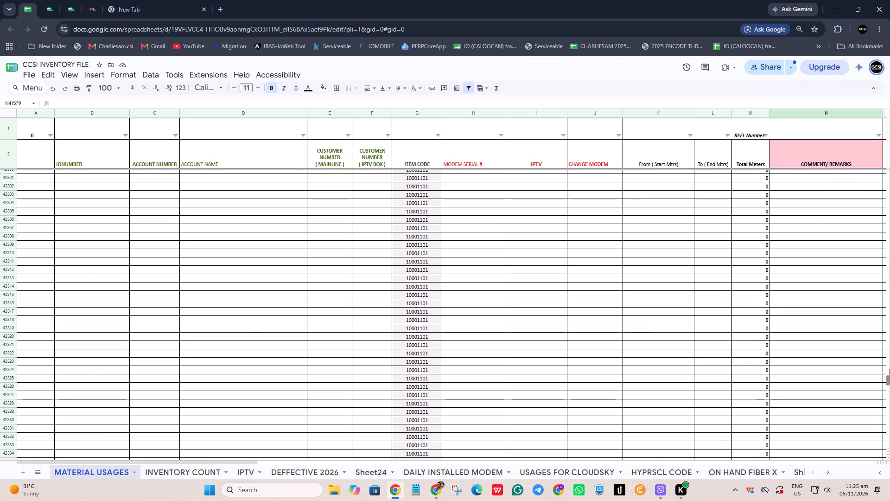
pyautogui.moveTo(889, 369); pyautogui.dragTo(889, 360)
# Examine the June 26 to 29, 2026 records in MATERIAL USAGES, including the remarks and the mainline and IPTV box customer number fields.
pyautogui.click(835, 368)
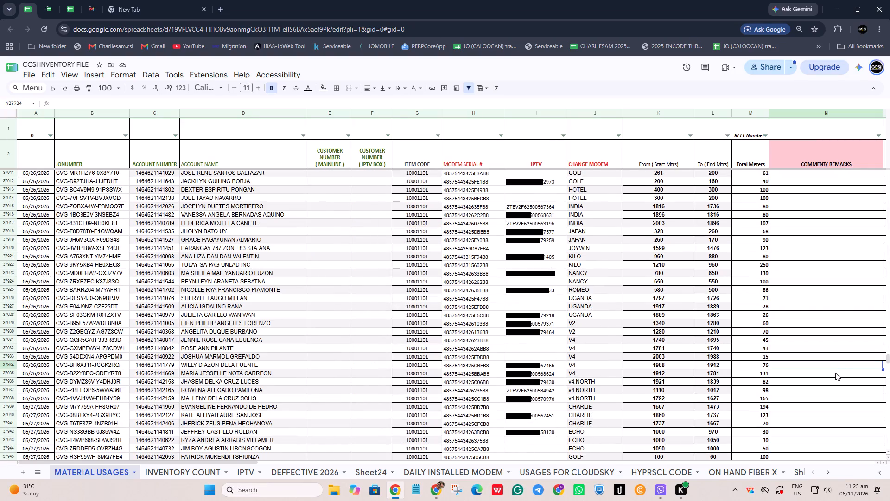
pyautogui.click(807, 273)
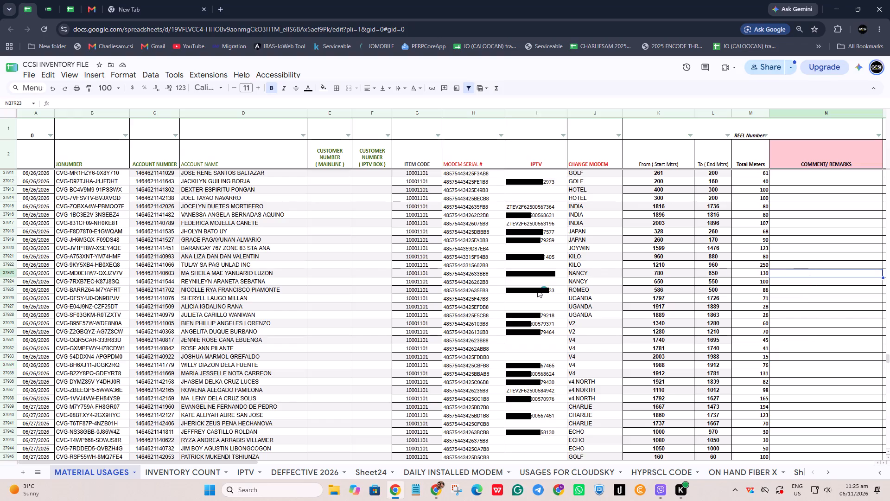
pyautogui.doubleClick(354, 332)
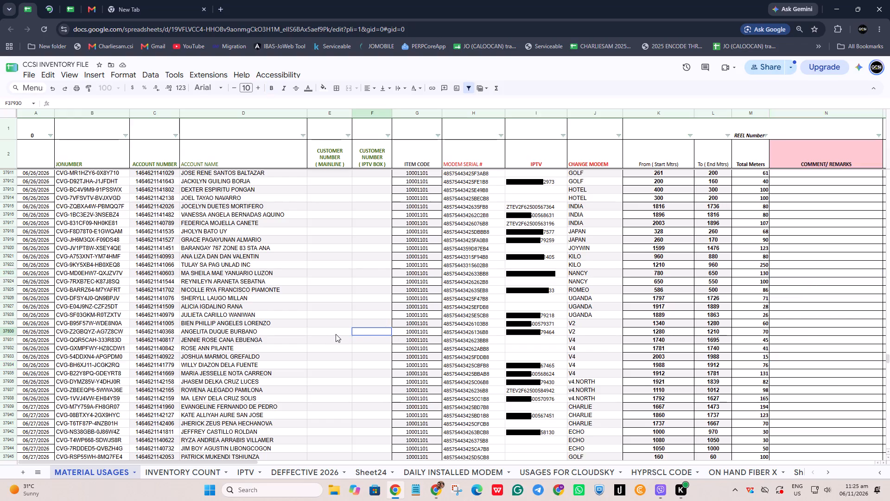
pyautogui.click(335, 334)
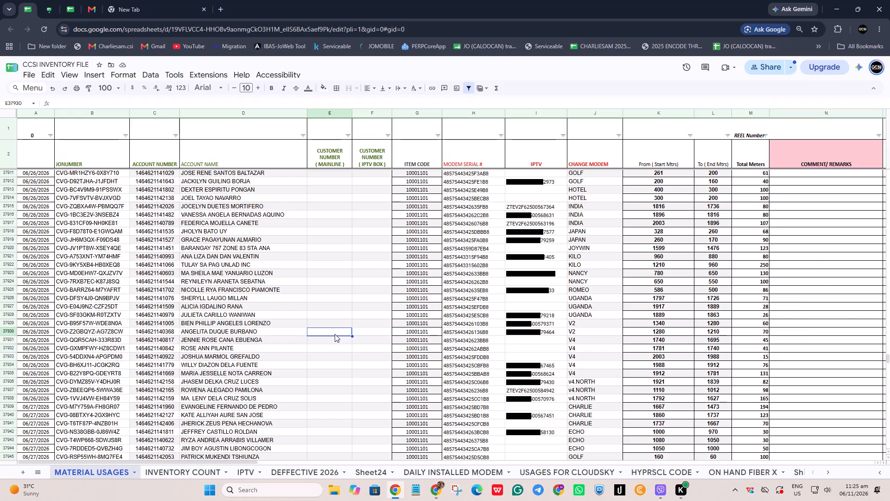
pyautogui.hotkey('shift', 'Right')
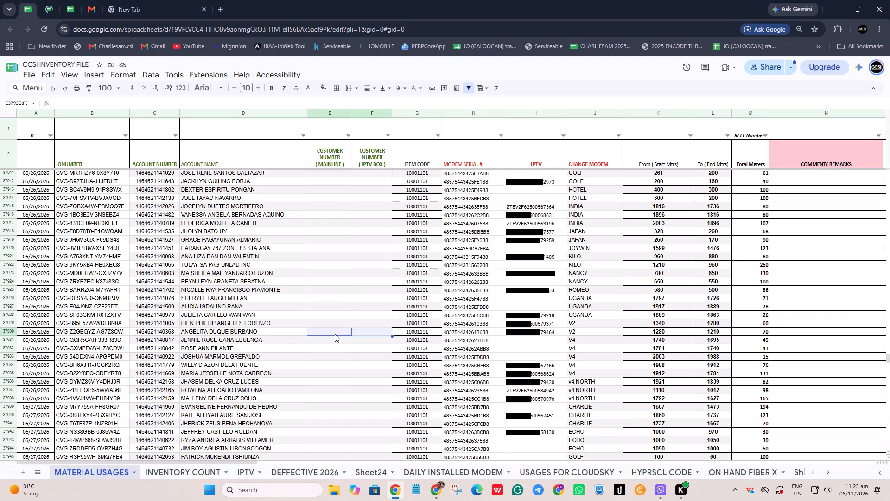
pyautogui.scroll(-6, 356, 347)
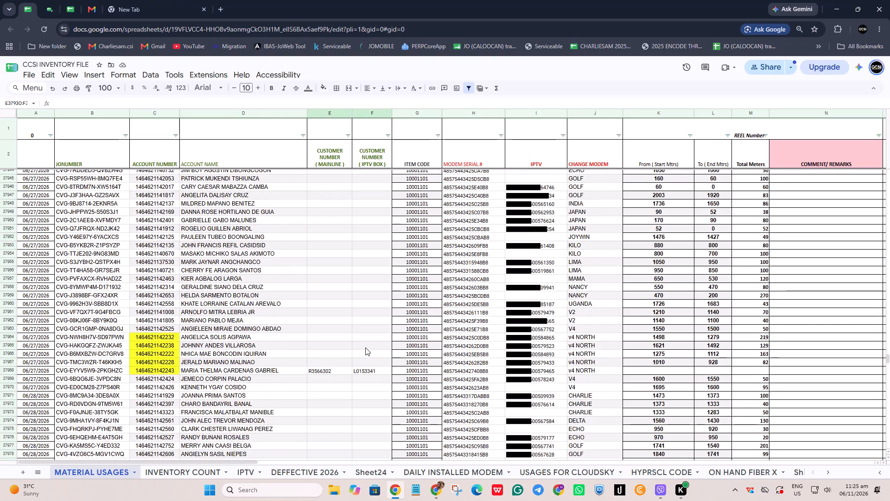
pyautogui.scroll(-8, 366, 348)
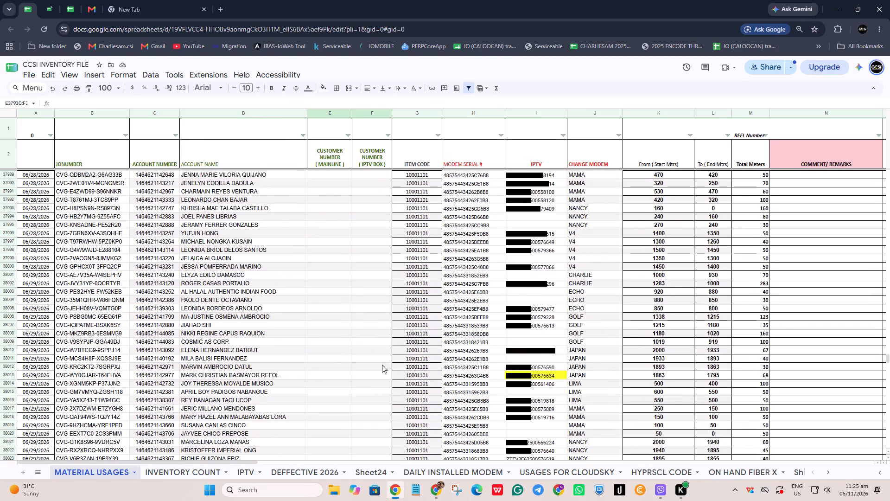
pyautogui.click(351, 350)
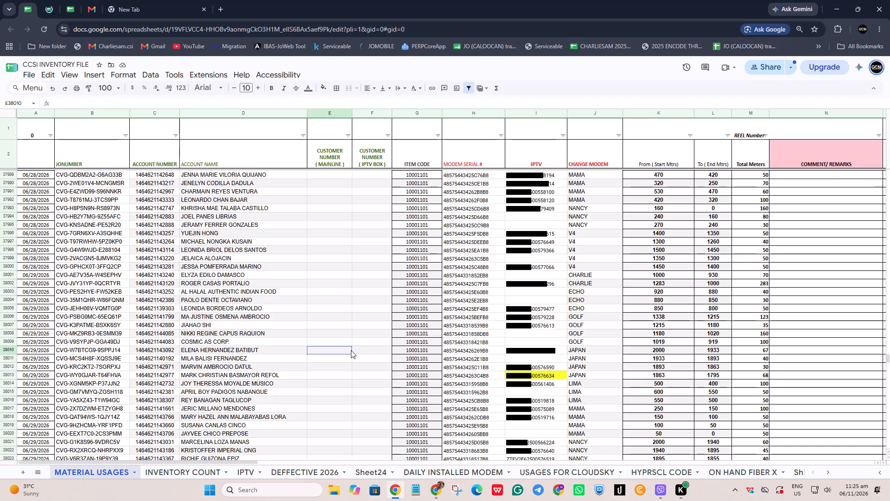
pyautogui.scroll(6, 350, 347)
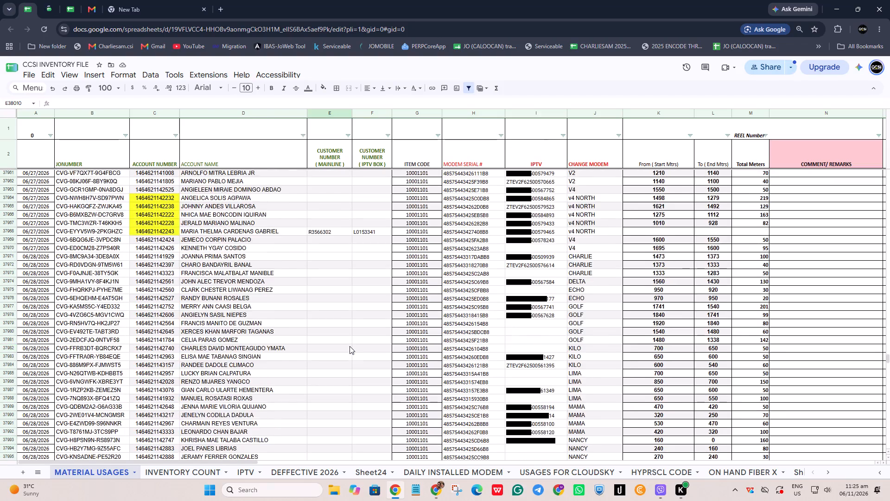
pyautogui.scroll(2, 350, 346)
# Switch to WPS Office, dismiss the pop-up window, and open the recent file WAREHOUSE SERIALS.csv.
pyautogui.click(492, 492)
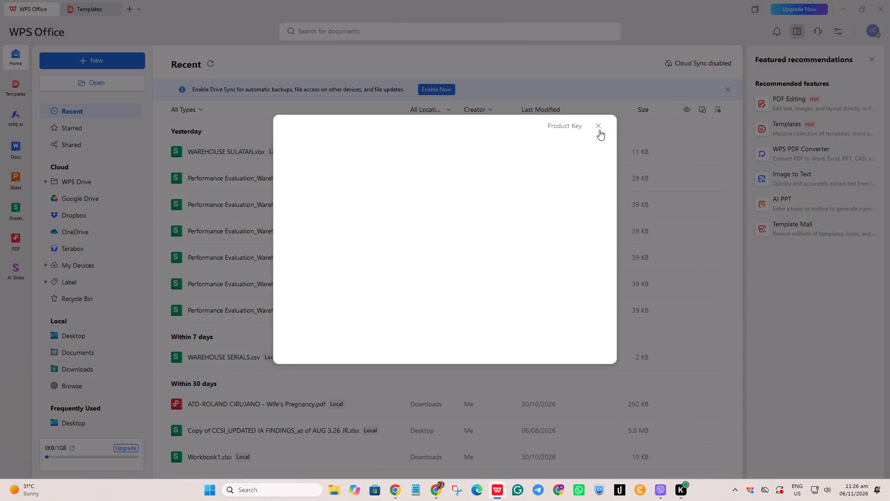
pyautogui.click(599, 130)
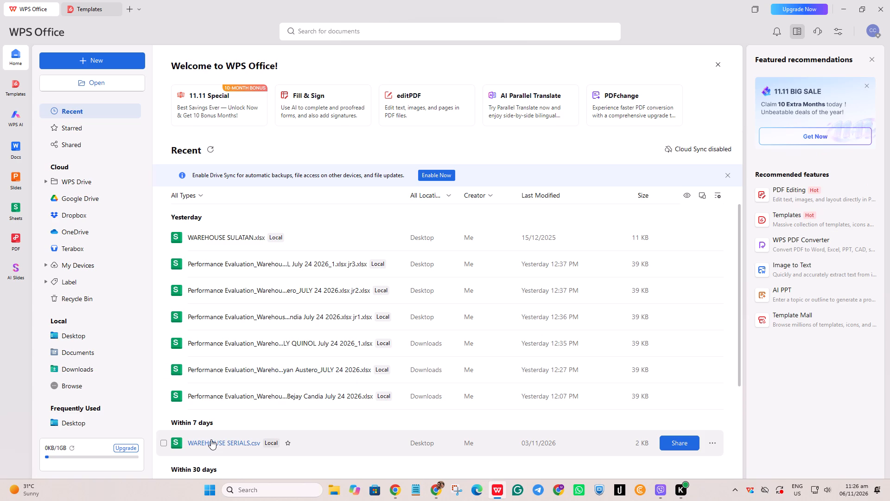
pyautogui.doubleClick(211, 439)
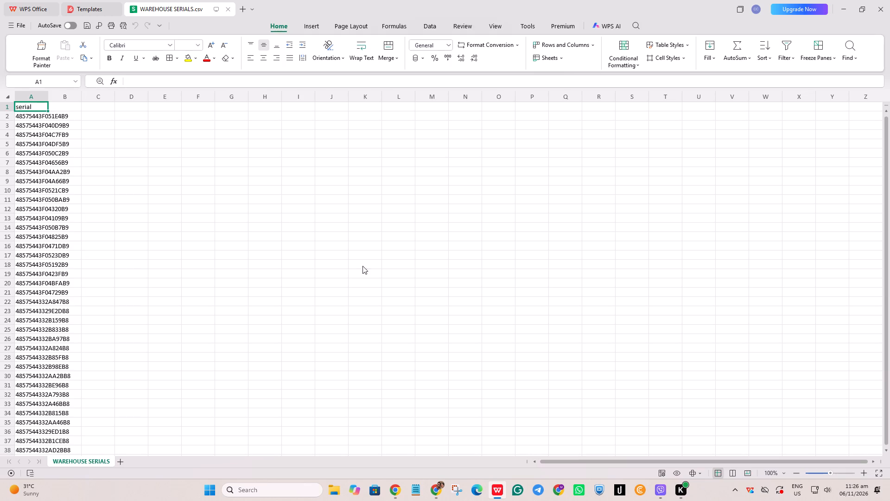
# Clear all modem serial numbers in cells A2 through A101, leaving the "serial" header in place.
pyautogui.click(32, 120)
pyautogui.scroll(-5, 54, 295)
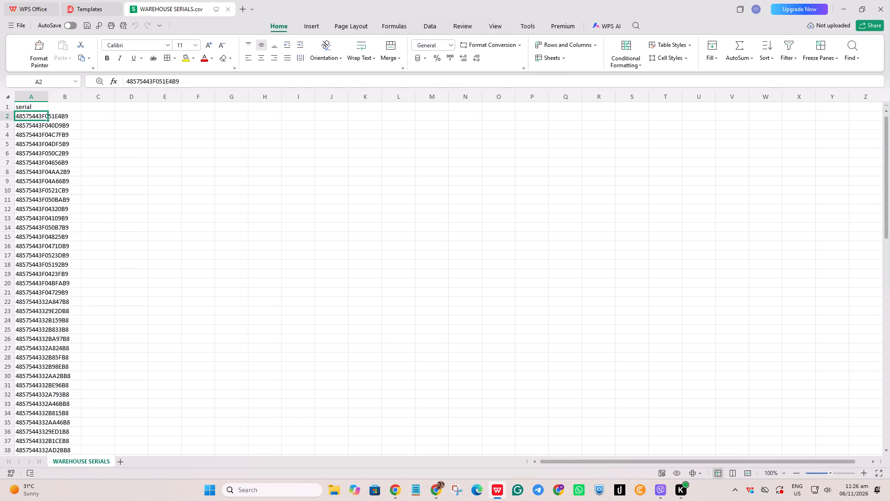
pyautogui.scroll(-5, 61, 344)
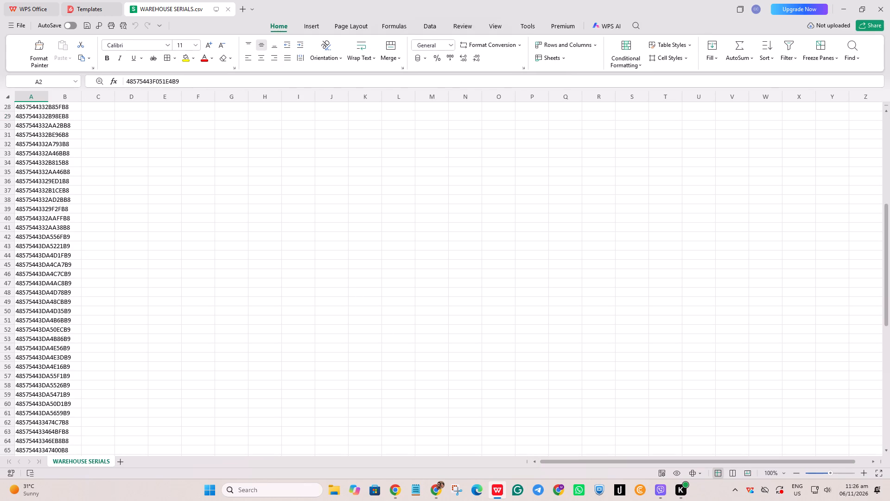
pyautogui.scroll(-5, 62, 348)
pyautogui.scroll(-16, 64, 352)
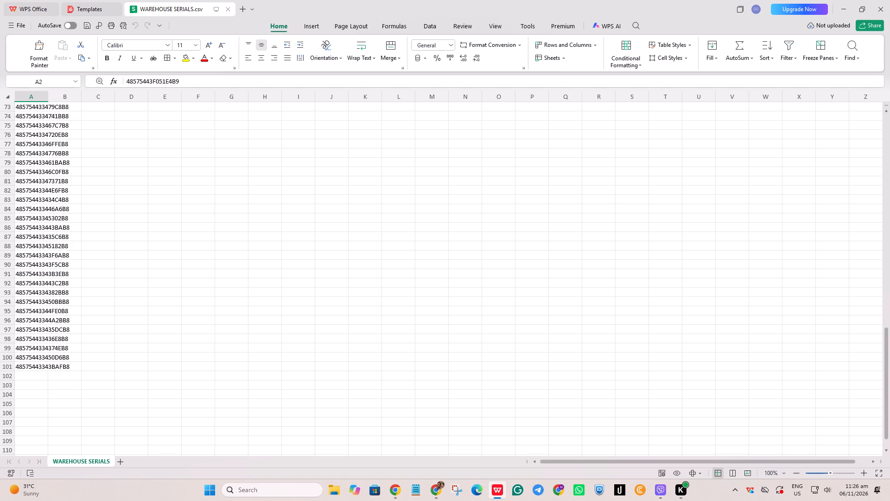
pyautogui.keyDown('shift'); pyautogui.click(30, 368); pyautogui.keyUp('shift')
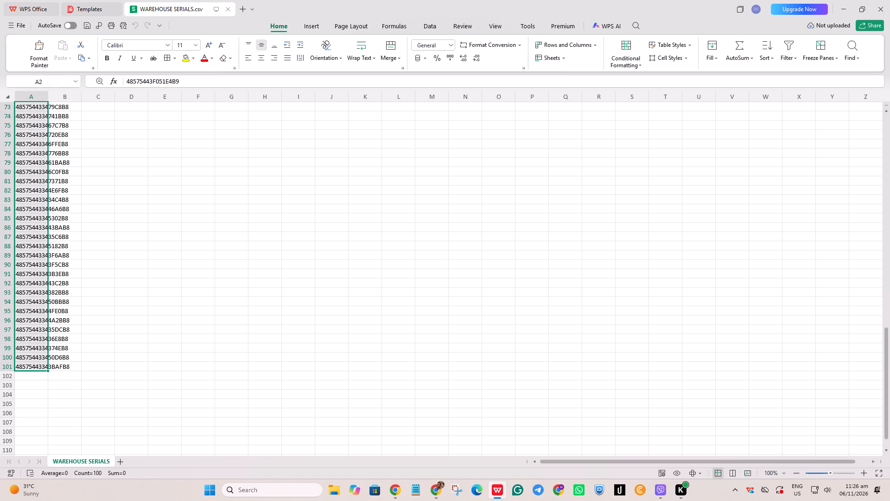
pyautogui.press('Delete')
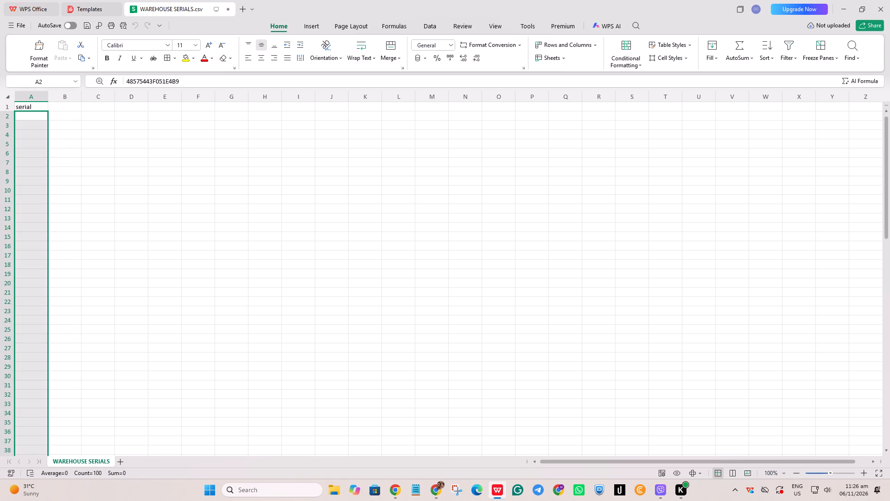
# Start saving the cleared WAREHOUSE SERIALS file.
pyautogui.click(20, 29)
pyautogui.click(50, 107)
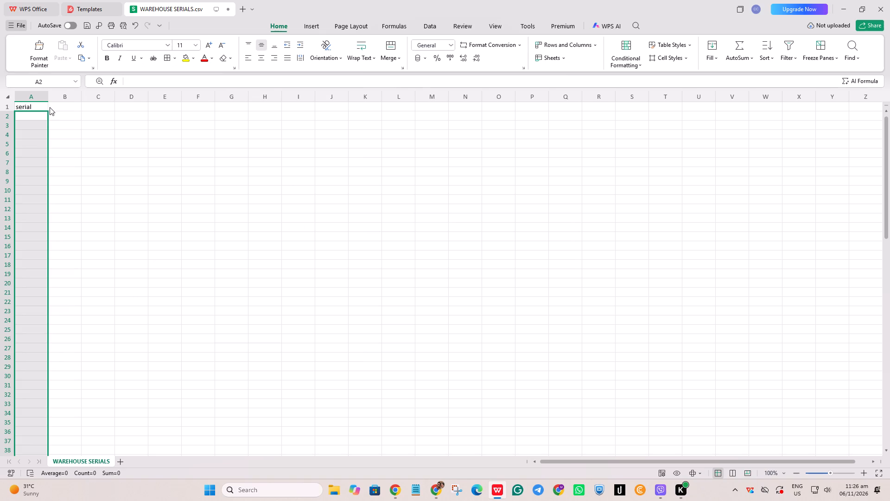
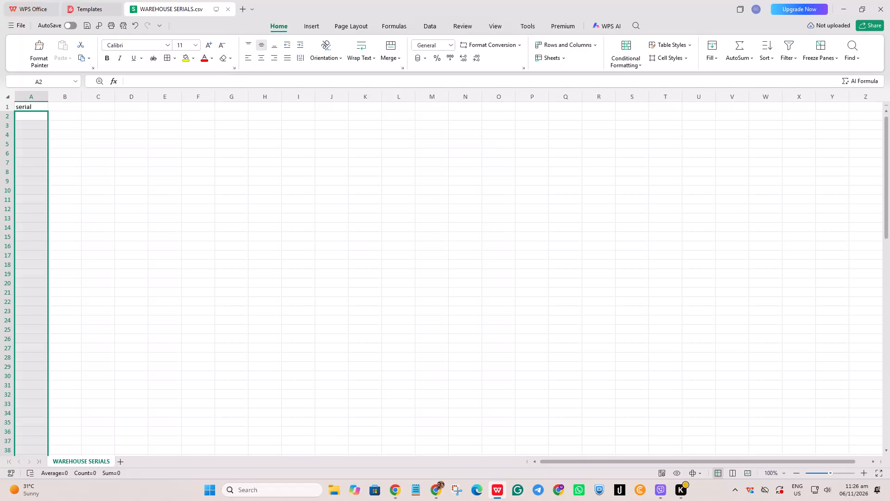
# Add a new sheet to WAREHOUSE SERIALS and widen its columns A, B and C.
pyautogui.click(123, 461)
pyautogui.click(121, 461)
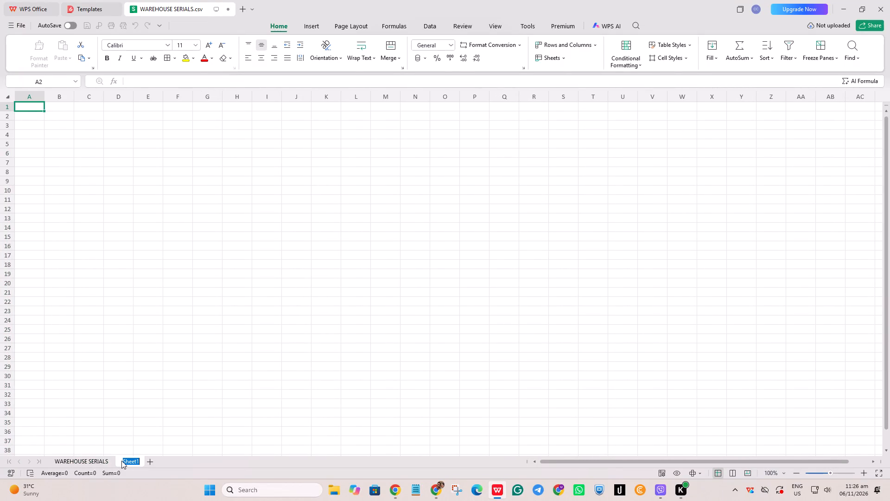
pyautogui.click(238, 279)
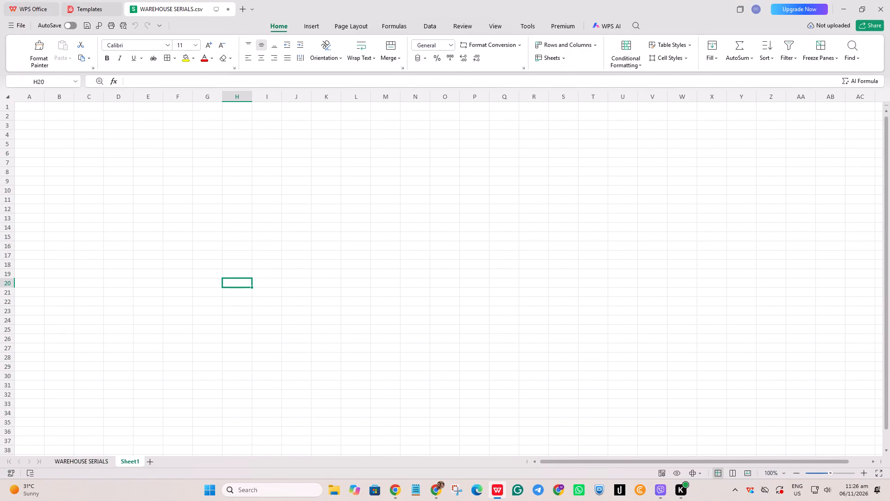
pyautogui.click(37, 110)
pyautogui.moveTo(43, 99); pyautogui.dragTo(101, 109)
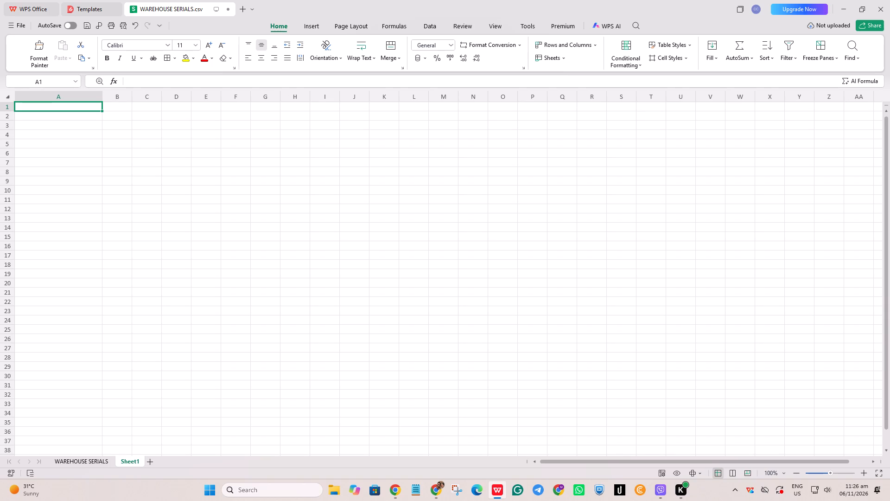
pyautogui.moveTo(132, 96); pyautogui.dragTo(217, 111)
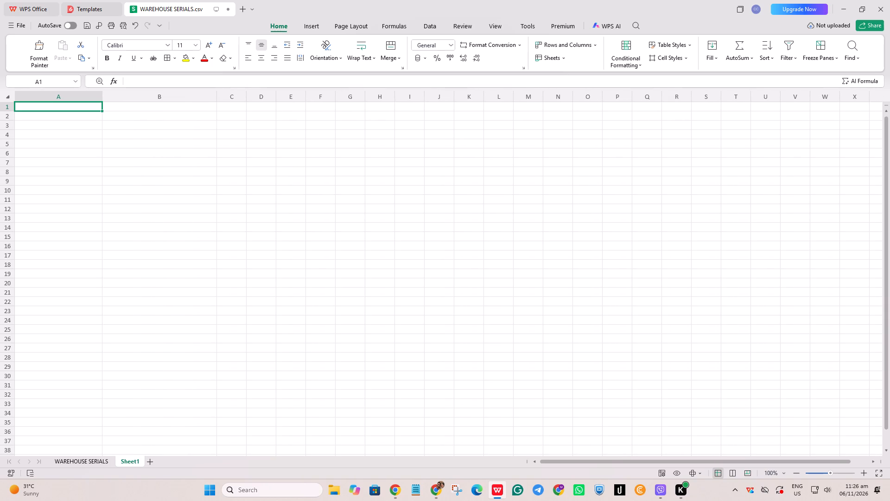
pyautogui.moveTo(245, 94); pyautogui.dragTo(291, 108)
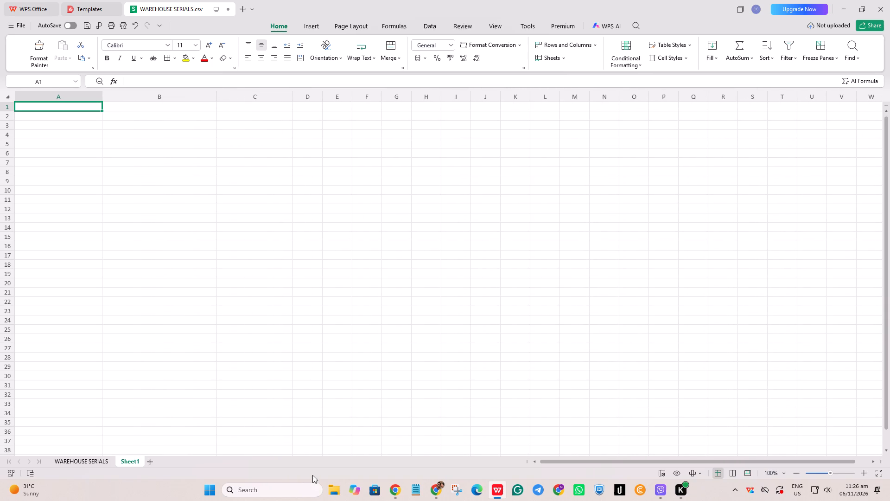
# Switch to the other Chrome window and open espn.ph to view the live NBA scores and headlines.
pyautogui.click(434, 492)
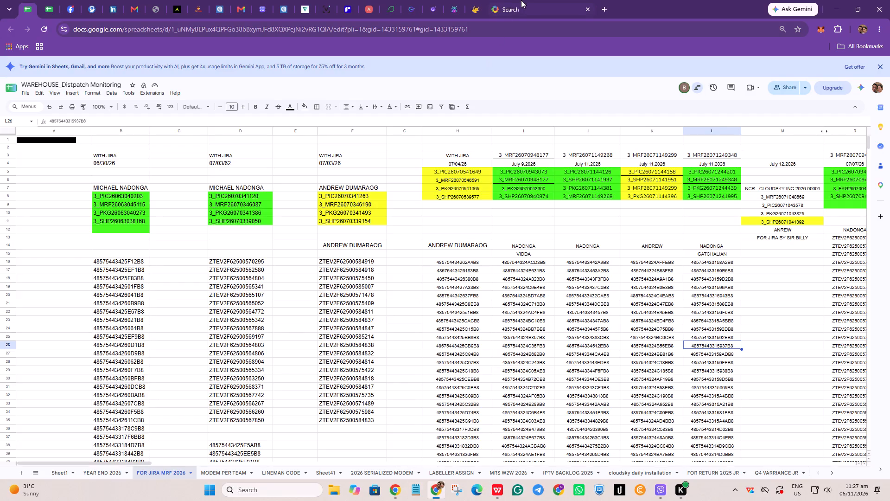
pyautogui.click(521, 0)
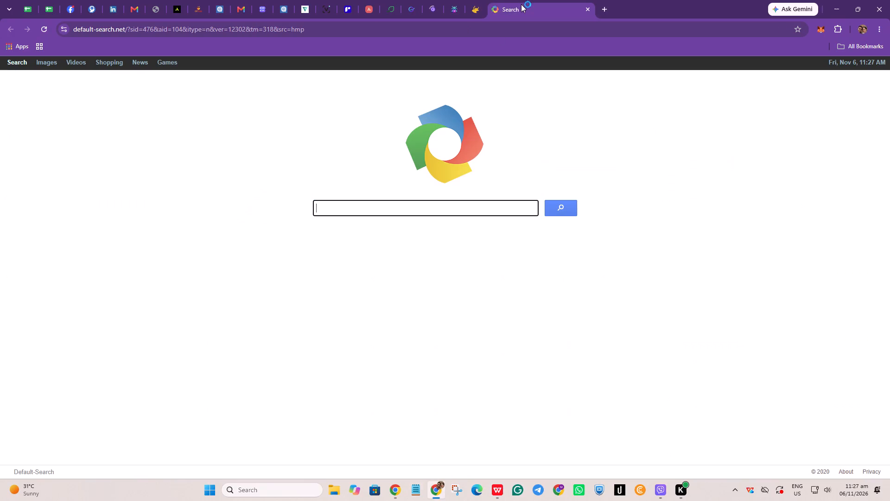
pyautogui.click(331, 22)
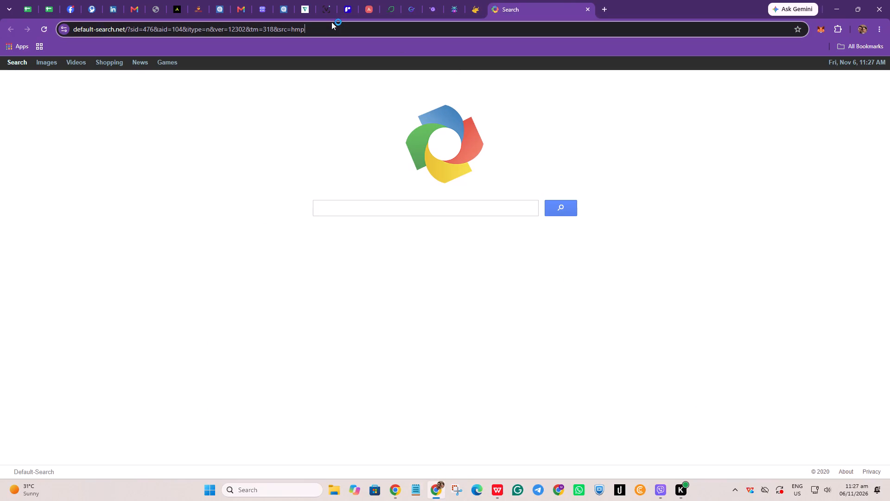
pyautogui.press('f')
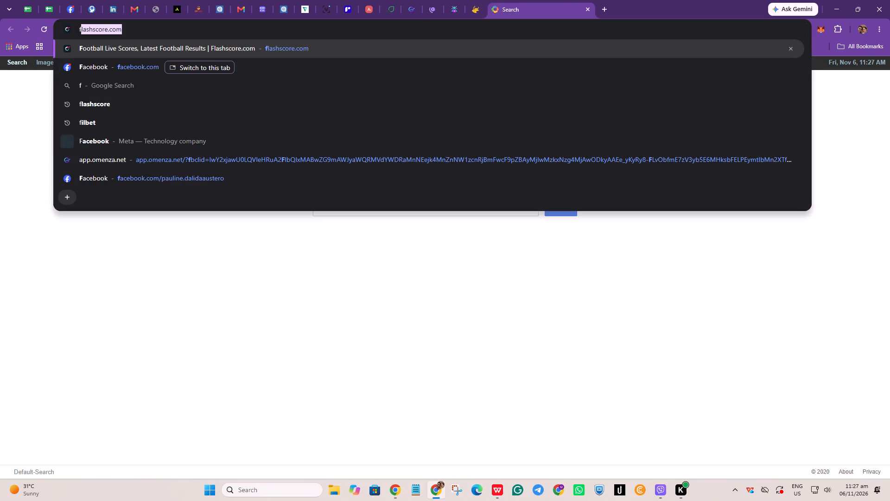
pyautogui.press('BackSpace')
pyautogui.press('BackSpace')
pyautogui.press('BackSpace')
pyautogui.press('BackSpace')
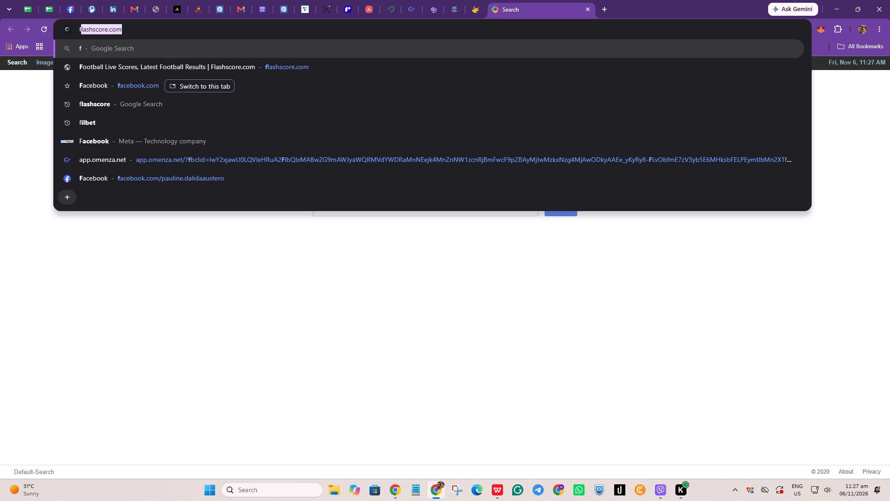
pyautogui.write('esp')
pyautogui.press('Return')
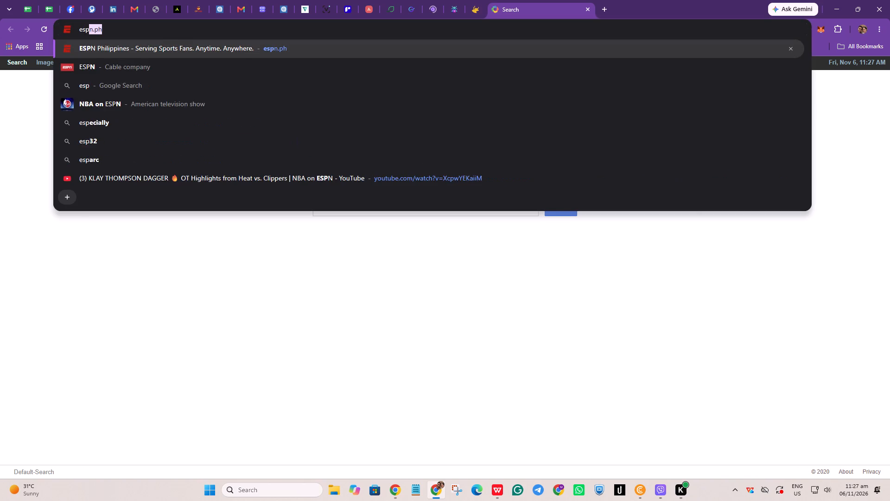
pyautogui.press('Return')
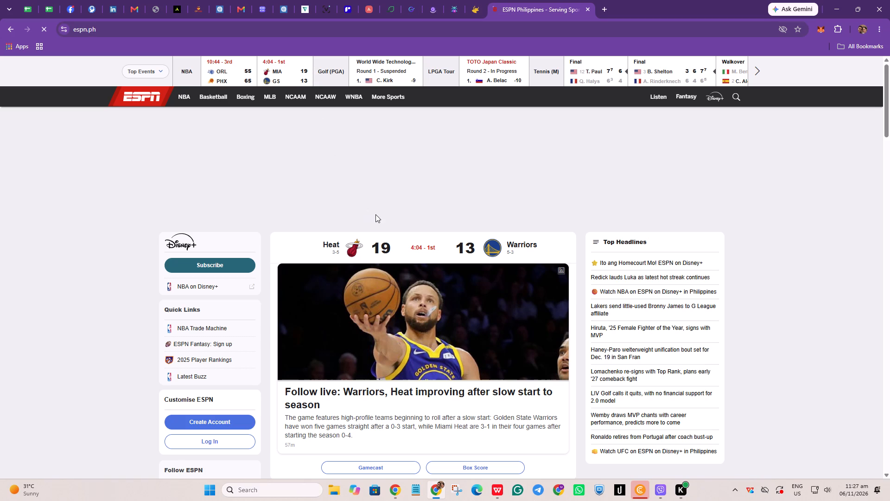
pyautogui.scroll(-3, 444, 167)
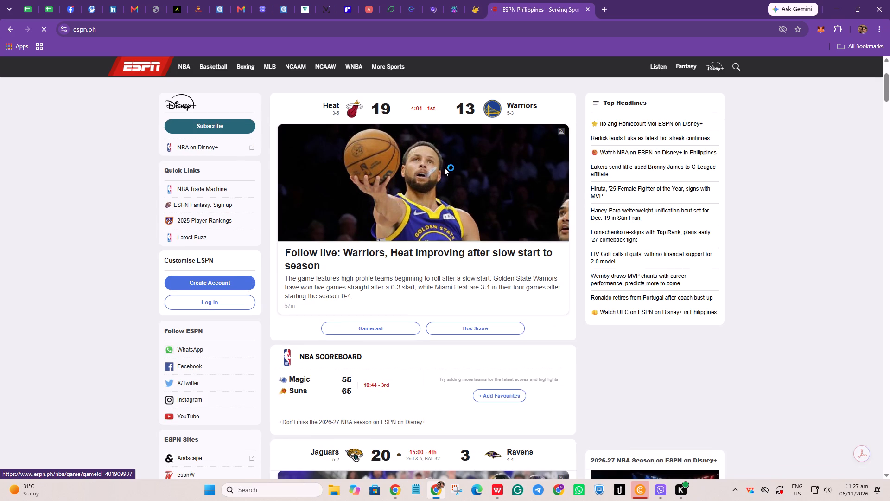
# In the CCSI INVENTORY FILE's MATERIAL USAGES sheet, copy the modem serial and IPTV cells from H37906 through I42430.
pyautogui.hotkey('alt', 'Tab')
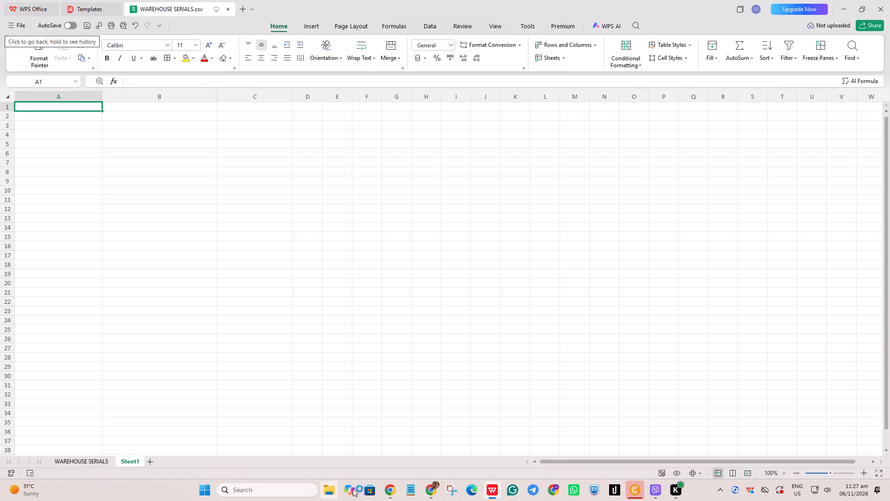
pyautogui.click(386, 495)
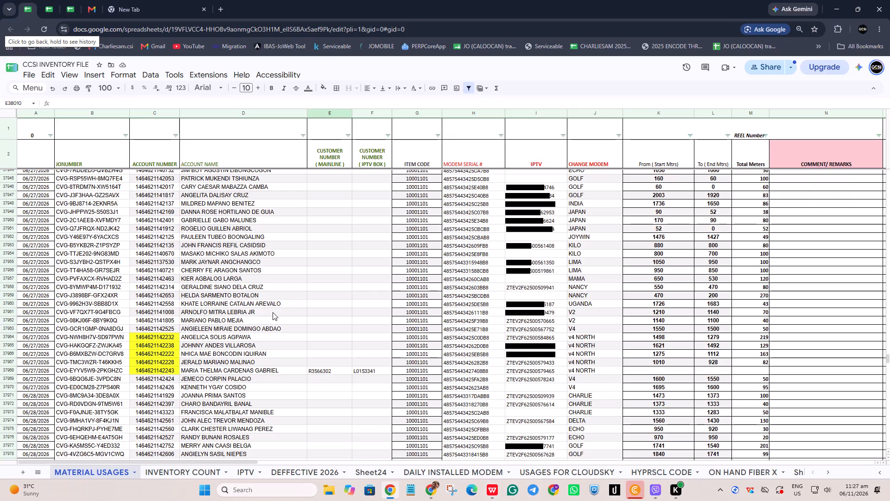
pyautogui.click(289, 285)
pyautogui.scroll(3, 289, 285)
pyautogui.scroll(5, 464, 258)
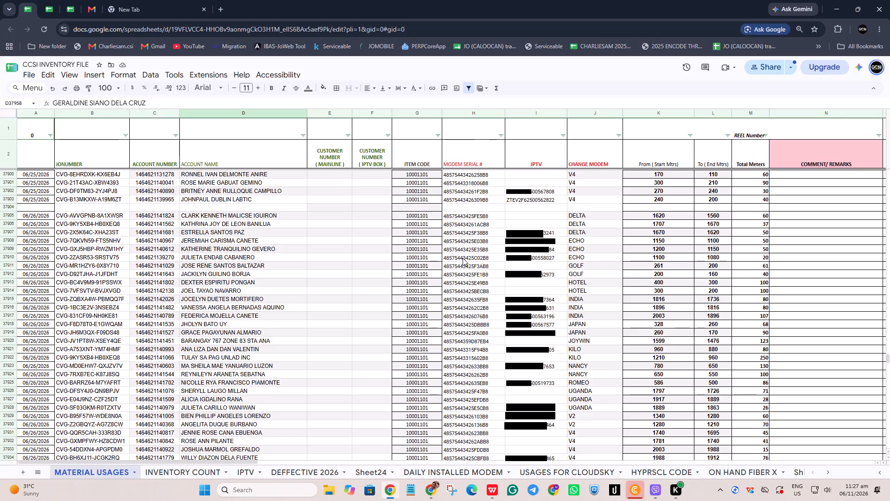
pyautogui.click(467, 221)
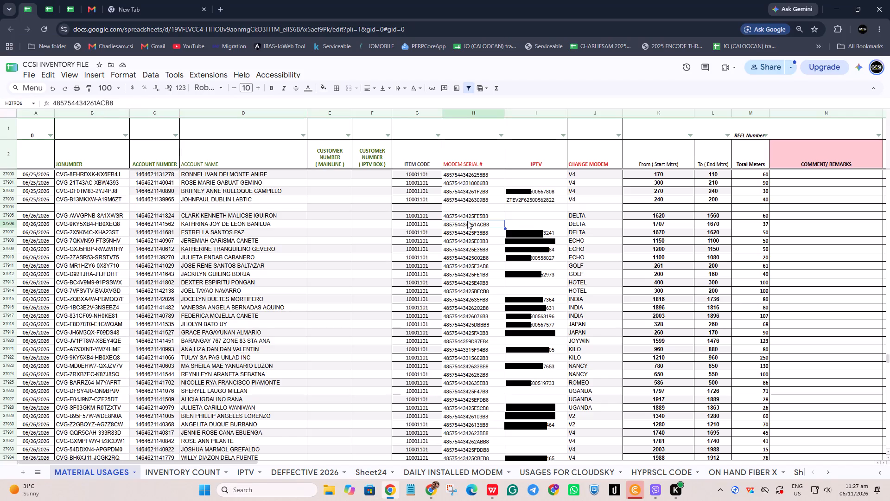
pyautogui.hotkey('shift', 'Right')
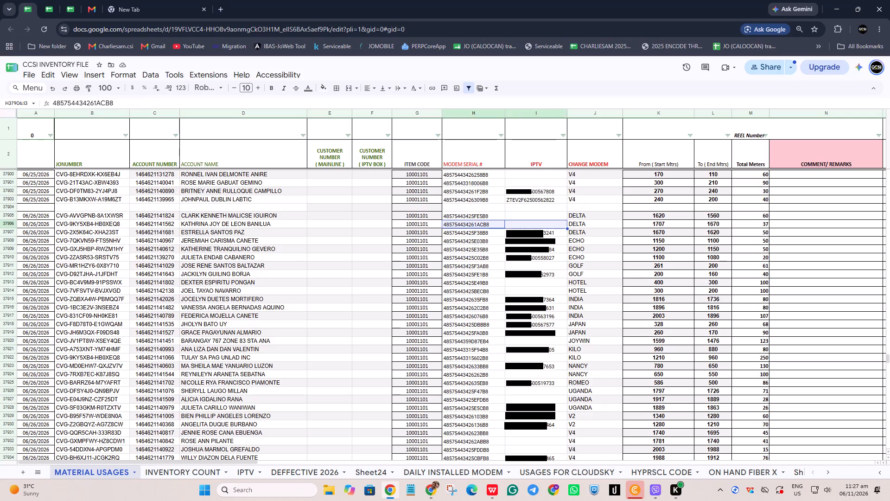
pyautogui.hotkey('shift', 'Down')
pyautogui.hotkey('shift', 'Down')
pyautogui.hotkey('shift', 'Down')
pyautogui.hotkey('shift', 'Down')
pyautogui.hotkey('shift', 'Down')
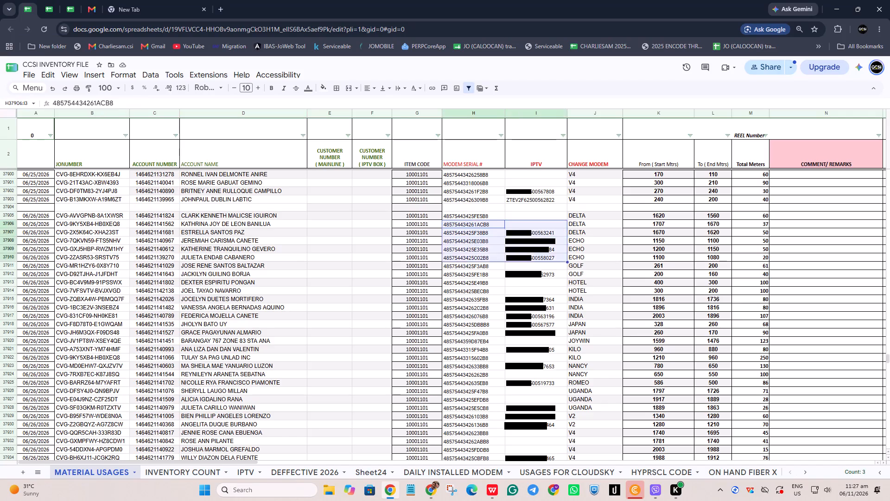
pyautogui.hotkey('shift', 'pagedown')
pyautogui.hotkey('shift', 'pagedown')
pyautogui.hotkey('shift', 'pagedown')
pyautogui.hotkey('shift', 'pagedown')
pyautogui.hotkey('shift', 'pagedown')
pyautogui.hotkey('shift', 'pagedown')
pyautogui.hotkey('shift', 'pagedown')
pyautogui.hotkey('shift', 'pagedown')
pyautogui.hotkey('shift', 'pagedown')
pyautogui.hotkey('shift', 'pagedown')
pyautogui.hotkey('shift', 'pagedown')
pyautogui.hotkey('shift', 'pagedown')
pyautogui.hotkey('shift', 'pagedown')
pyautogui.hotkey('shift', 'pagedown')
pyautogui.hotkey('shift', 'pagedown')
pyautogui.hotkey('shift', 'pagedown')
pyautogui.hotkey('shift', 'pagedown')
pyautogui.hotkey('shift', 'pagedown')
pyautogui.hotkey('shift', 'pagedown')
pyautogui.hotkey('shift', 'pagedown')
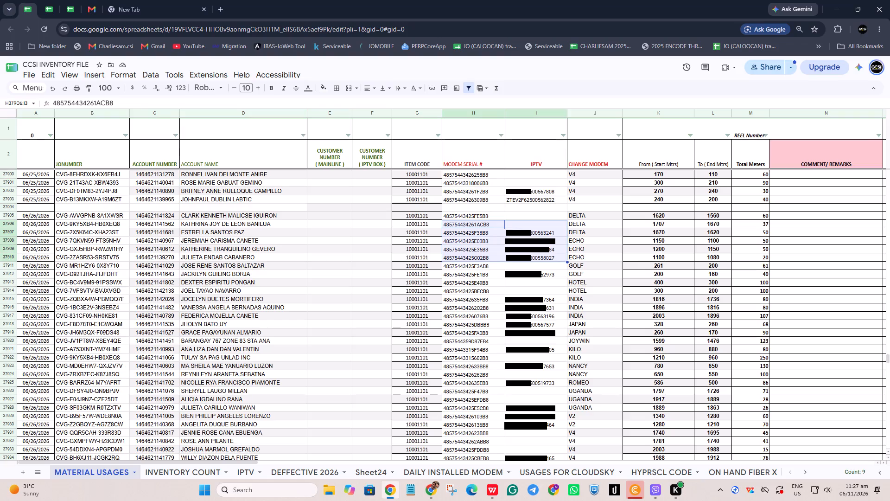
pyautogui.hotkey('shift', 'pagedown')
pyautogui.hotkey('shift', 'pagedown')
pyautogui.hotkey('shift', 'pagedown')
pyautogui.hotkey('shift', 'pagedown')
pyautogui.hotkey('shift', 'pagedown')
pyautogui.hotkey('shift', 'pagedown')
pyautogui.hotkey('shift', 'pagedown')
pyautogui.hotkey('shift', 'pagedown')
pyautogui.hotkey('shift', 'pagedown')
pyautogui.hotkey('shift', 'pagedown')
pyautogui.hotkey('shift', 'pagedown')
pyautogui.hotkey('shift', 'pagedown')
pyautogui.hotkey('shift', 'pagedown')
pyautogui.hotkey('shift', 'pagedown')
pyautogui.hotkey('shift', 'pagedown')
pyautogui.hotkey('shift', 'pagedown')
pyautogui.hotkey('shift', 'pagedown')
pyautogui.hotkey('shift', 'pagedown')
pyautogui.hotkey('shift', 'pagedown')
pyautogui.hotkey('shift', 'pagedown')
pyautogui.hotkey('shift', 'pagedown')
pyautogui.hotkey('shift', 'pagedown')
pyautogui.hotkey('shift', 'pagedown')
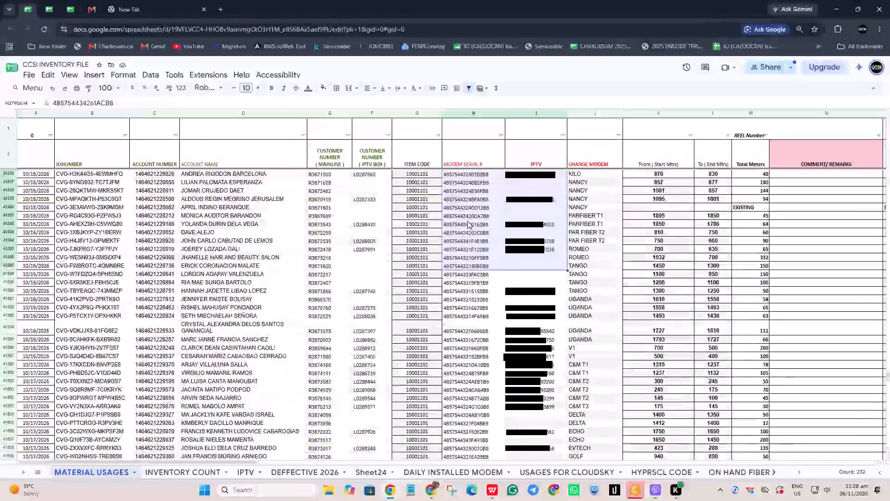
pyautogui.hotkey('shift', 'pagedown')
pyautogui.hotkey('shift', 'pagedown')
pyautogui.hotkey('shift', 'pagedown')
pyautogui.hotkey('shift', 'pagedown')
pyautogui.hotkey('shift', 'pagedown')
pyautogui.hotkey('shift', 'pagedown')
pyautogui.hotkey('shift', 'pagedown')
pyautogui.hotkey('shift', 'pagedown')
pyautogui.hotkey('shift', 'pagedown')
pyautogui.hotkey('shift', 'pagedown')
pyautogui.hotkey('shift', 'pagedown')
pyautogui.hotkey('shift', 'pagedown')
pyautogui.hotkey('shift', 'pagedown')
pyautogui.hotkey('shift', 'pagedown')
pyautogui.hotkey('shift', 'pagedown')
pyautogui.hotkey('shift', 'pagedown')
pyautogui.hotkey('shift', 'pagedown')
pyautogui.hotkey('shift', 'pagedown')
pyautogui.hotkey('shift', 'pagedown')
pyautogui.hotkey('shift', 'pagedown')
pyautogui.hotkey('shift', 'pagedown')
pyautogui.hotkey('shift', 'pagedown')
pyautogui.hotkey('shift', 'pagedown')
pyautogui.hotkey('shift', 'pagedown')
pyautogui.hotkey('shift', 'pagedown')
pyautogui.hotkey('shift', 'pagedown')
pyautogui.hotkey('shift', 'pagedown')
pyautogui.hotkey('shift', 'pagedown')
pyautogui.hotkey('shift', 'pagedown')
pyautogui.hotkey('shift', 'pagedown')
pyautogui.hotkey('shift', 'pagedown')
pyautogui.hotkey('shift', 'pagedown')
pyautogui.hotkey('shift', 'pagedown')
pyautogui.hotkey('shift', 'pagedown')
pyautogui.hotkey('shift', 'pagedown')
pyautogui.hotkey('shift', 'pagedown')
pyautogui.hotkey('shift', 'pagedown')
pyautogui.hotkey('shift', 'pagedown')
pyautogui.hotkey('shift', 'pagedown')
pyautogui.hotkey('shift', 'pagedown')
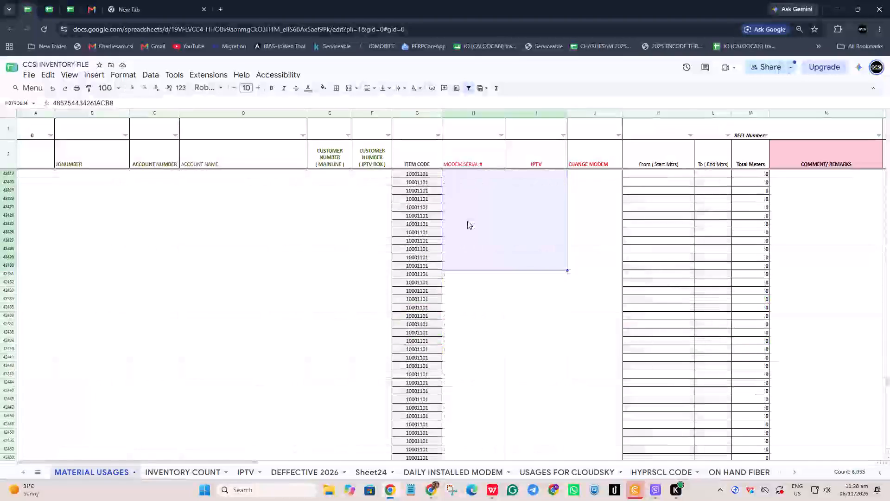
pyautogui.hotkey('ctrl', 'c')
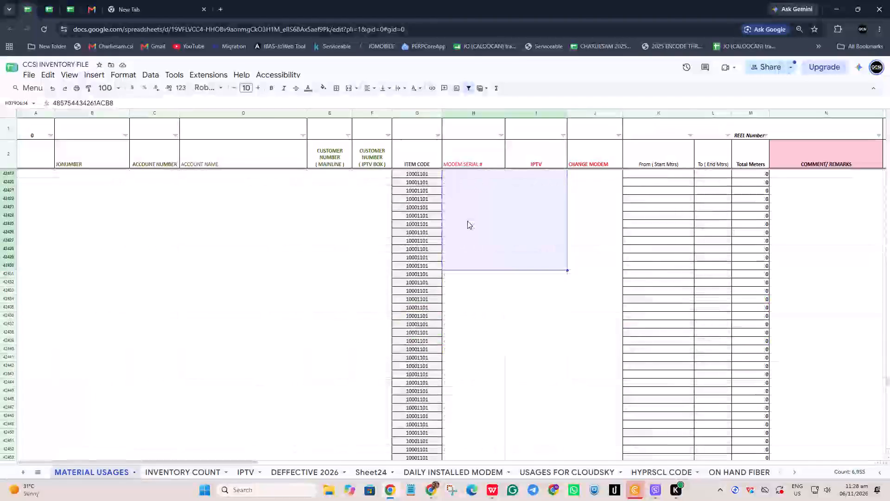
# Switch to WPS Office and paste the copied modem and IPTV serials into Sheet1 starting at cell A1.
pyautogui.hotkey('alt', 'Tab')
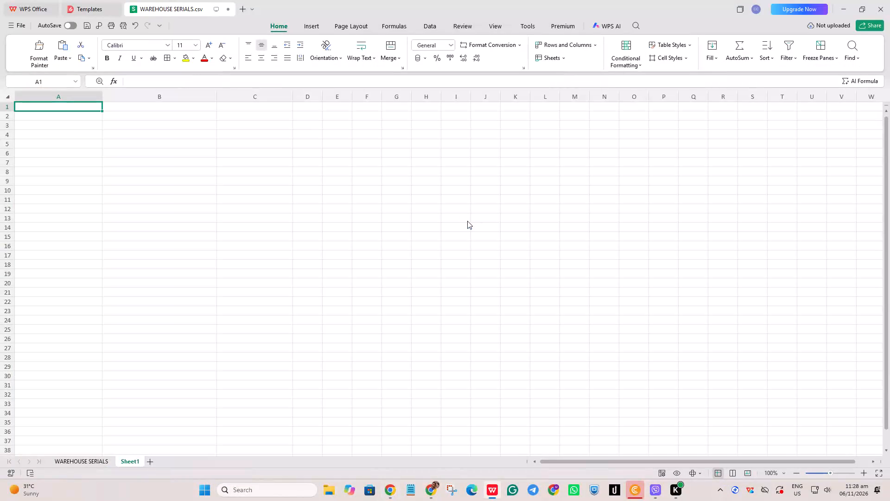
pyautogui.hotkey('ctrl', 'v')
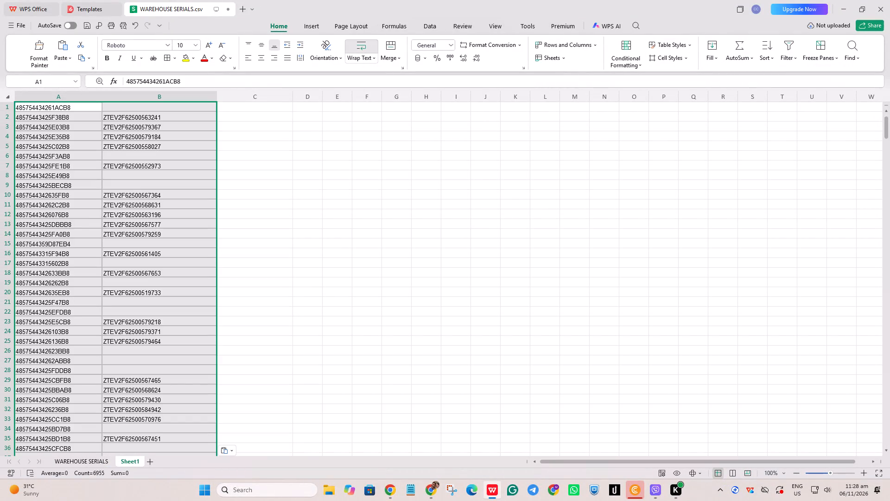
# Widen the empty columns C and D beside the pasted serials in Sheet1.
pyautogui.click(264, 109)
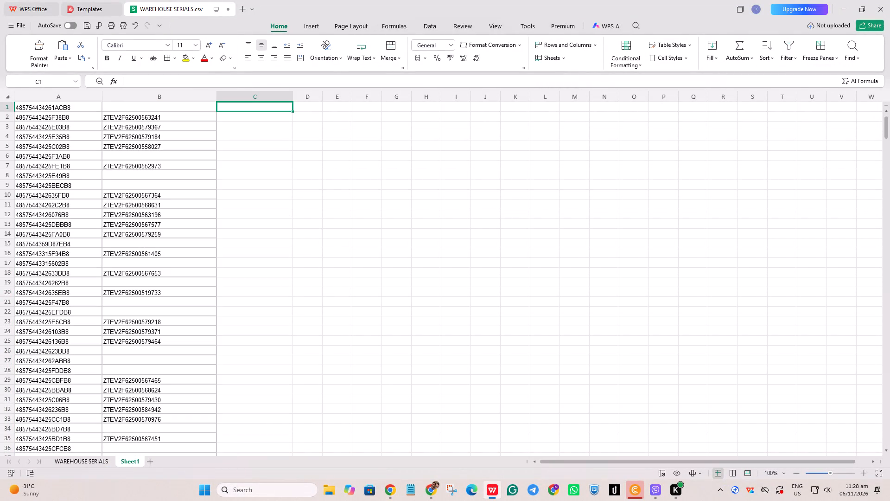
pyautogui.moveTo(323, 96); pyautogui.dragTo(440, 103)
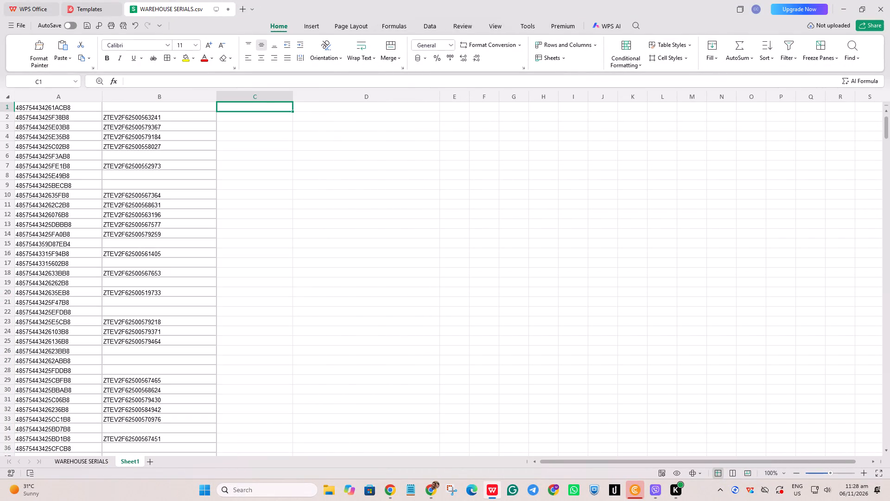
pyautogui.moveTo(294, 98); pyautogui.dragTo(336, 101)
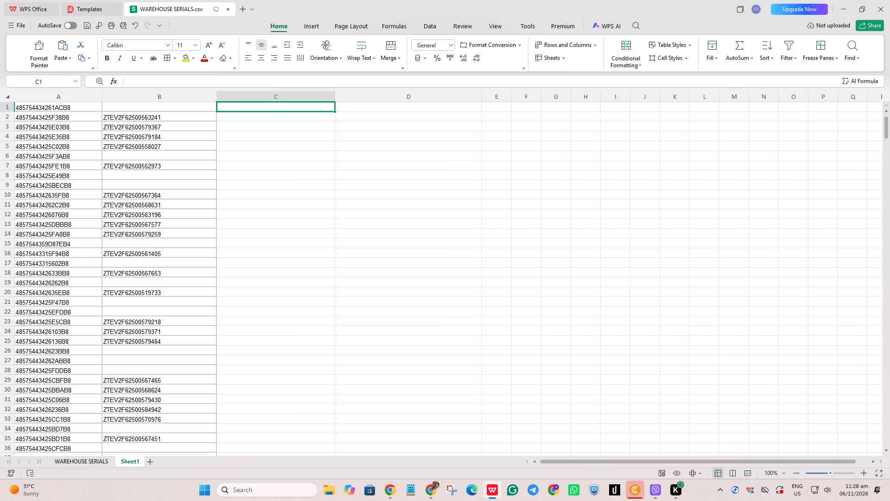
# Look at the MRF MODEM WITHDRAWN sheet in the Modem per area spreadsheet, then return to WAREHOUSE SERIALS.
pyautogui.hotkey('alt', 'Tab')
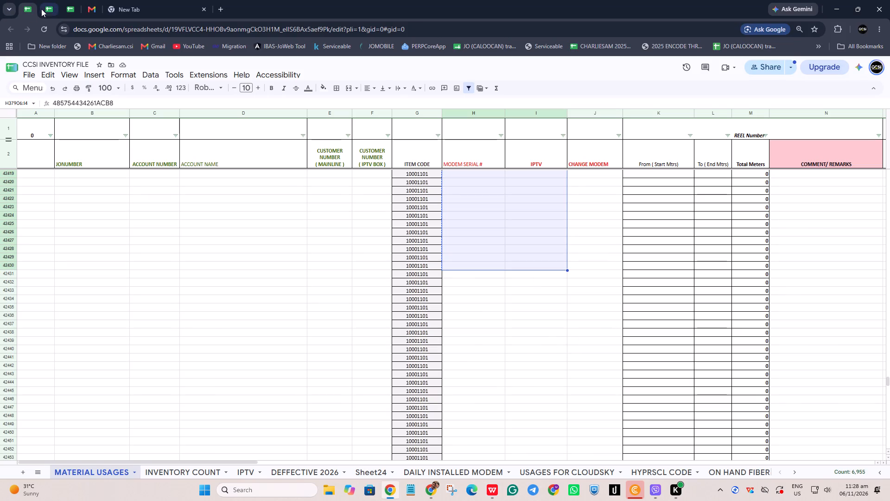
pyautogui.click(45, 9)
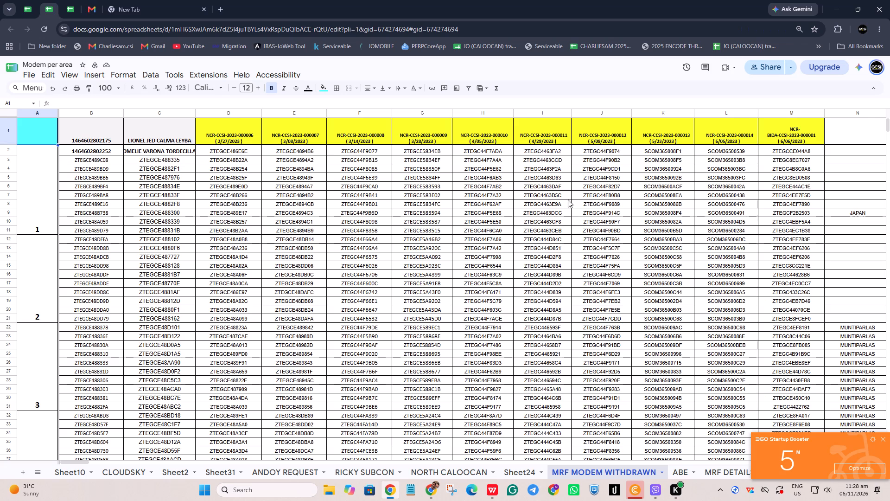
pyautogui.hotkey('alt', 'Tab')
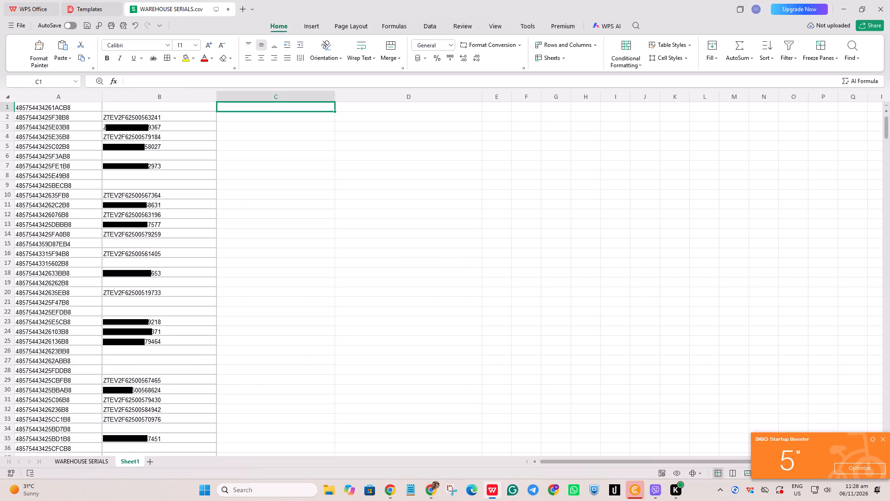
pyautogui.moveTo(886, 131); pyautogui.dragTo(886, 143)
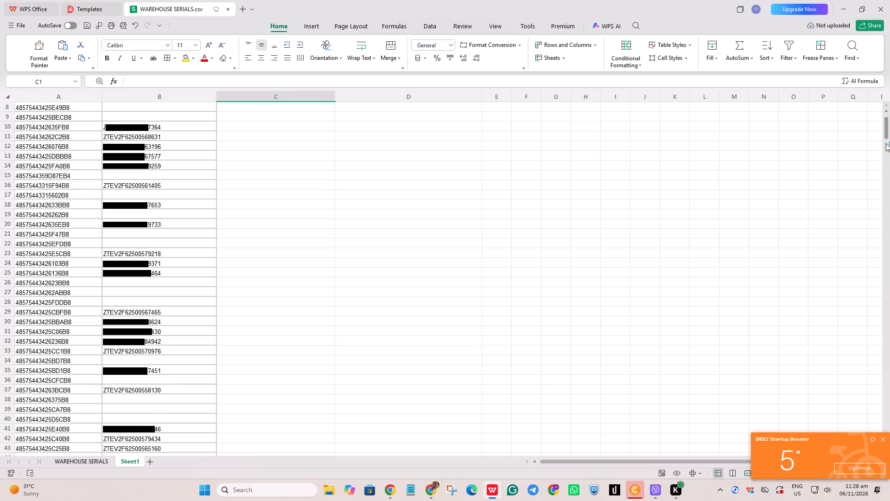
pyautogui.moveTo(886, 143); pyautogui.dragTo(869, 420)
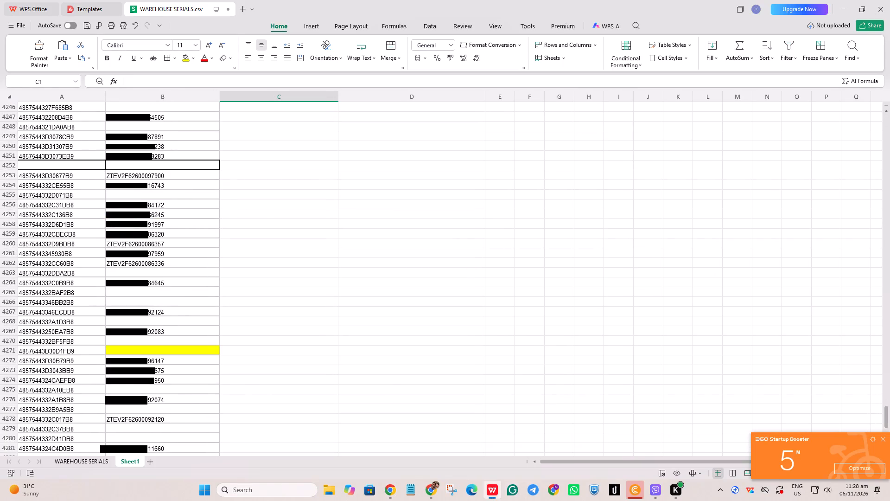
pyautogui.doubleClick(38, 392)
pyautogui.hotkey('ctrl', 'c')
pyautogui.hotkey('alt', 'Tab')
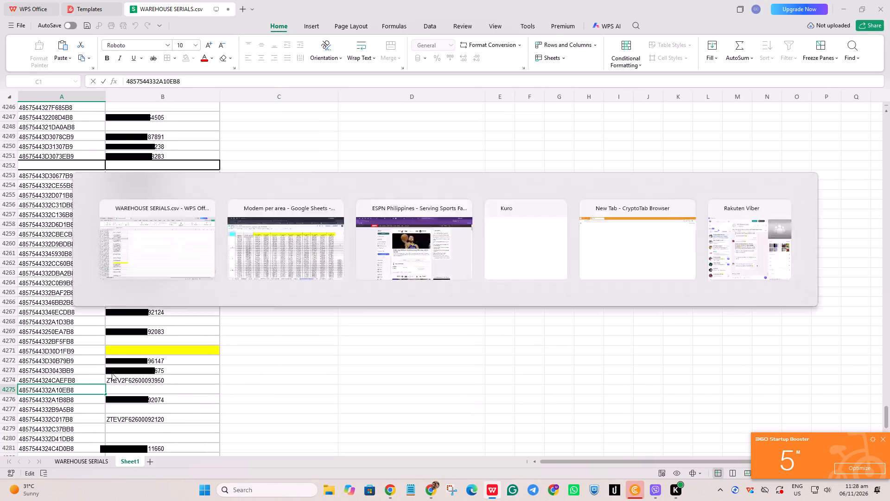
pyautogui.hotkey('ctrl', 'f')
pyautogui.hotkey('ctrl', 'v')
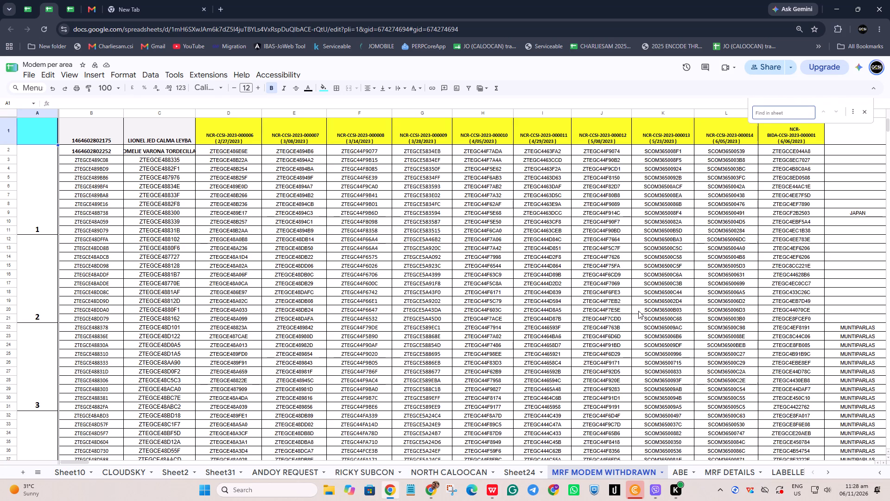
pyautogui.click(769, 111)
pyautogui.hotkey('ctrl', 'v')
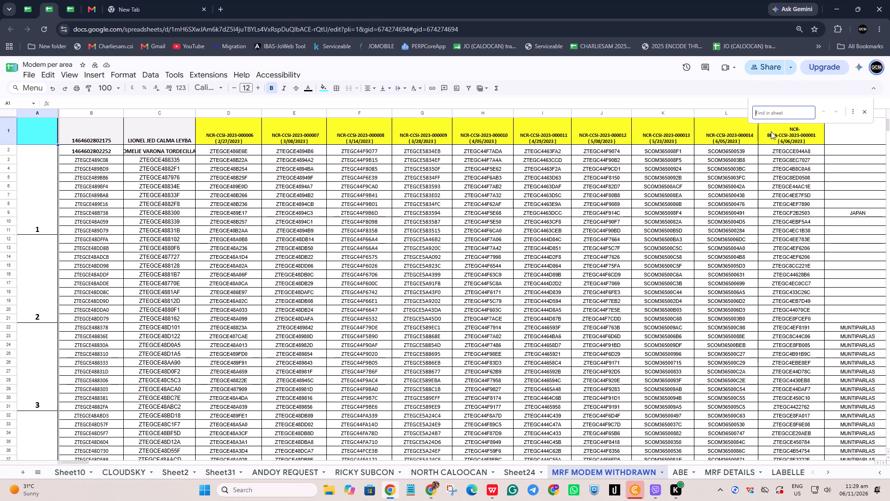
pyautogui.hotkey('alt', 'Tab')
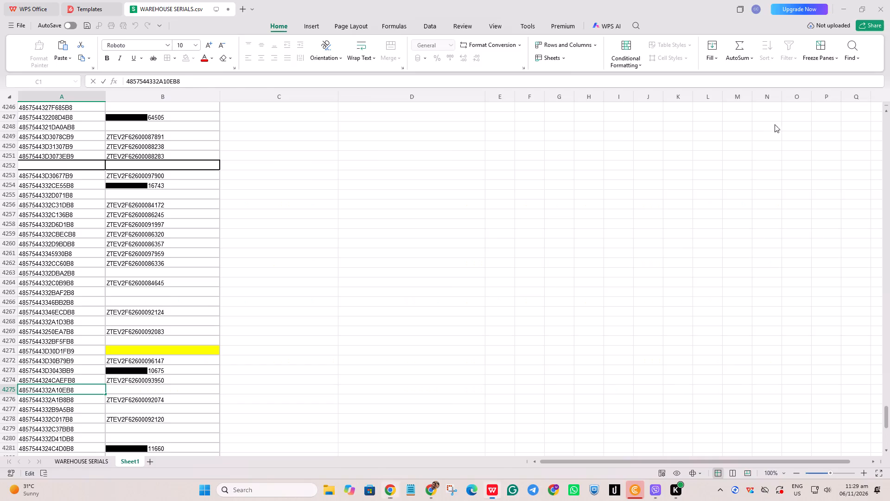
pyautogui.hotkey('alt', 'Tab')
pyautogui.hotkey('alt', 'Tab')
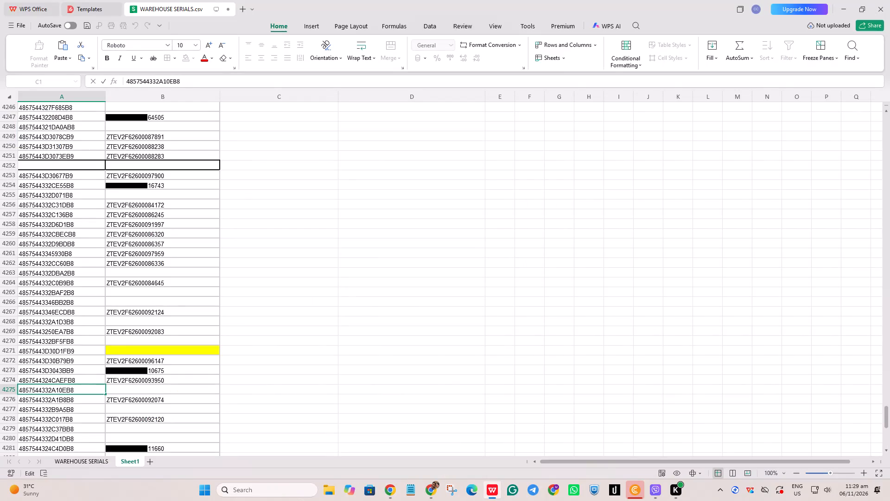
# Copy modem serial 48575443D3043BB9 from Sheet1 cell A4273 and find it in the MRF MODEM WITHDRAWN sheet of Modem per area.
pyautogui.click(61, 365)
pyautogui.hotkey('ctrl', 'c')
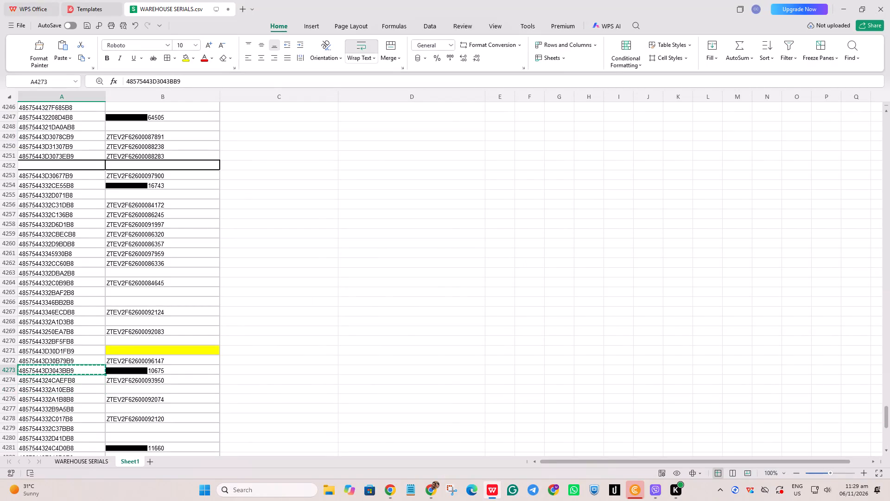
pyautogui.hotkey('alt', 'Tab')
pyautogui.click(773, 114)
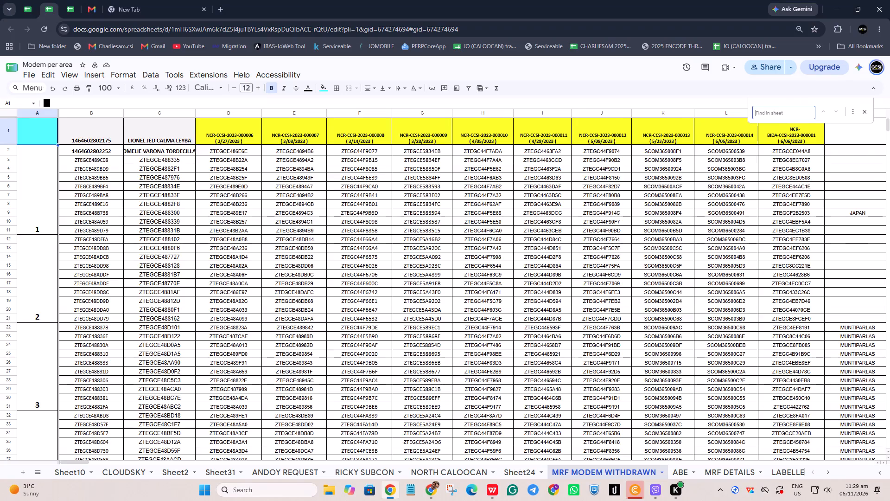
pyautogui.hotkey('ctrl', 'v')
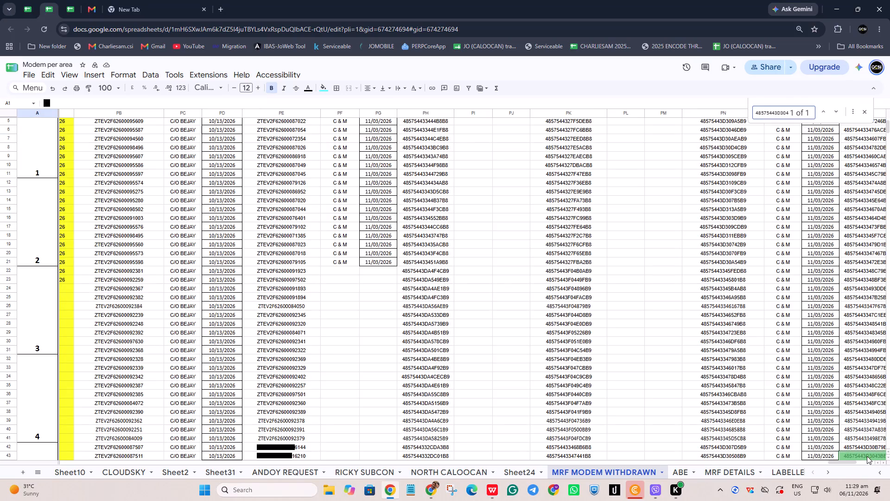
pyautogui.click(867, 456)
pyautogui.click(865, 398)
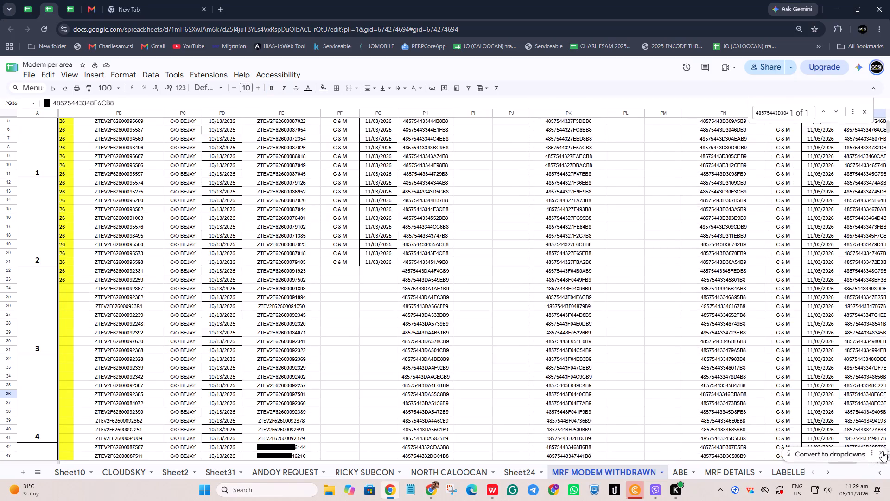
pyautogui.click(880, 449)
# Examine the team, date and serial columns to the right of the matched serial in the 10/12/26 withdrawal.
pyautogui.press('Tab')
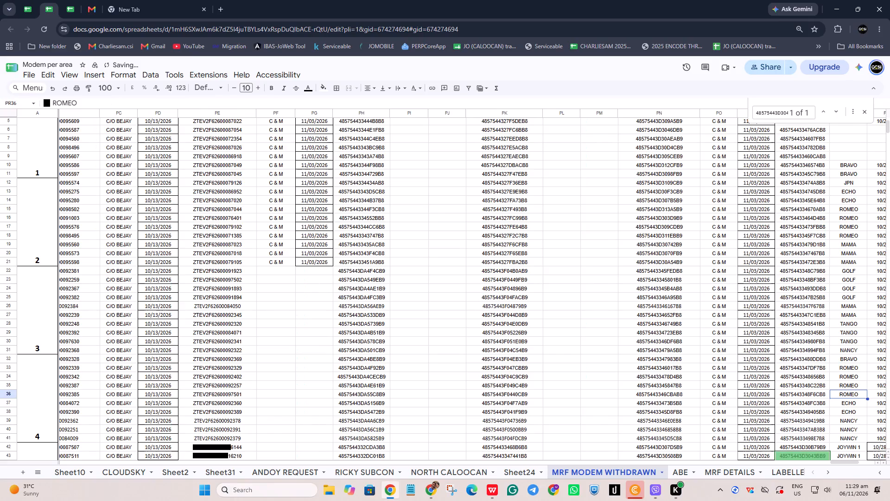
pyautogui.press('Tab')
pyautogui.press('Tab')
pyautogui.press('Tab')
pyautogui.press('Tab')
pyautogui.press('Tab')
pyautogui.press('Tab')
pyautogui.press('Tab')
pyautogui.press('Tab')
pyautogui.press('Tab')
pyautogui.press('Tab')
pyautogui.press('Tab')
pyautogui.press('Tab')
pyautogui.press('Tab')
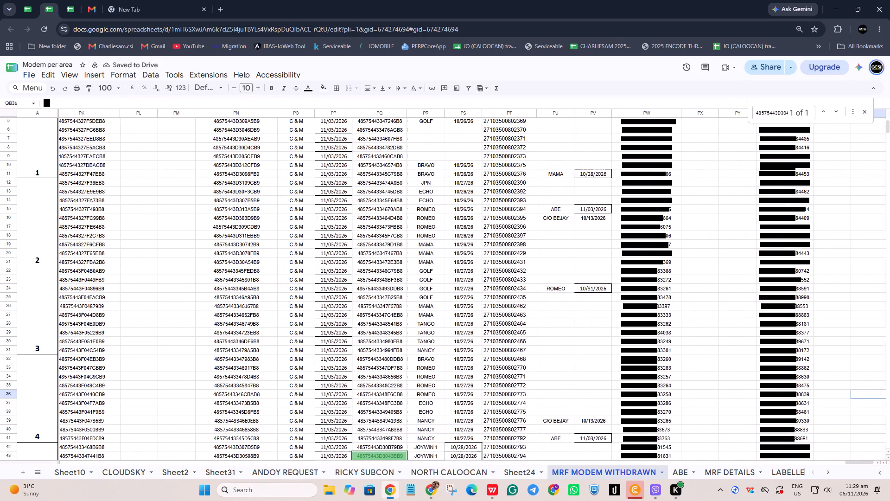
pyautogui.click(712, 320)
pyautogui.scroll(16, 706, 330)
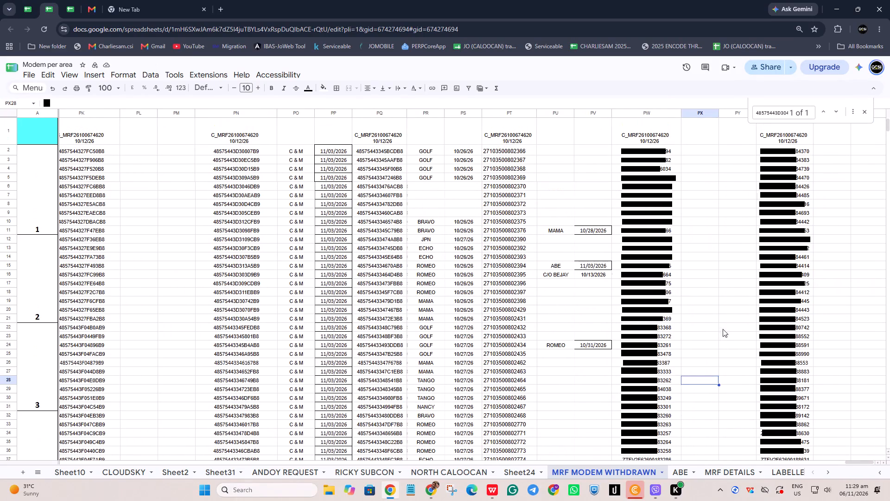
pyautogui.press('Tab')
pyautogui.press('Tab')
pyautogui.press('Tab')
pyautogui.press('Tab')
pyautogui.press('Tab')
pyautogui.press('Tab')
pyautogui.press('Tab')
pyautogui.press('Tab')
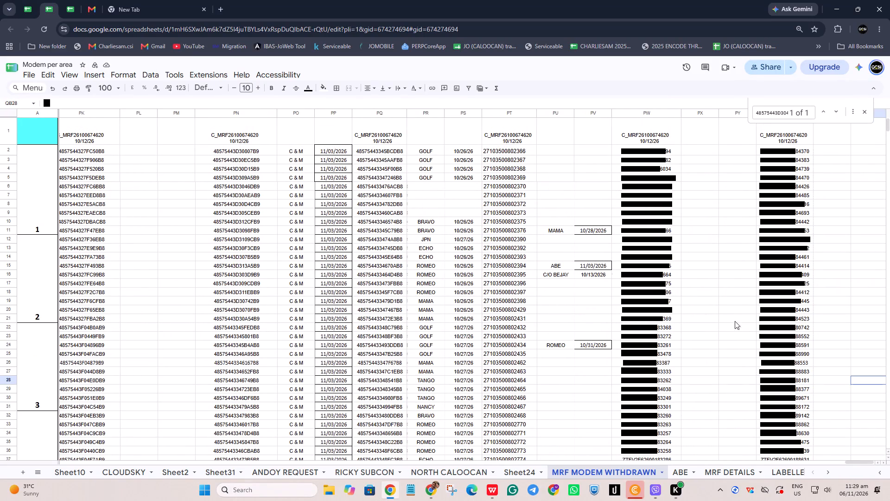
# Review the serial, team and date columns of the earlier 07/06/26 and 08/07/26 withdrawals in MRF MODEM WITHDRAWN.
pyautogui.click(722, 278)
pyautogui.press('Left')
pyautogui.press('Left')
pyautogui.press('Left')
pyautogui.press('Left')
pyautogui.press('Left')
pyautogui.press('Left')
pyautogui.press('Left')
pyautogui.press('Left')
pyautogui.press('Left')
pyautogui.press('Left')
pyautogui.press('Left')
pyautogui.press('Left')
pyautogui.press('Left')
pyautogui.press('Left')
pyautogui.press('Left')
pyautogui.press('Left')
pyautogui.press('Left')
pyautogui.press('Left')
pyautogui.press('Left')
pyautogui.press('Left')
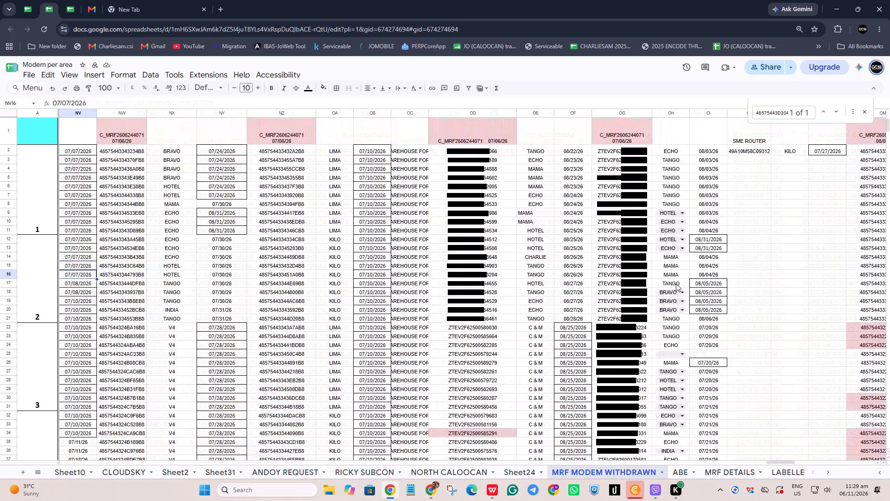
pyautogui.press('Right')
pyautogui.press('Right')
pyautogui.press('Right')
pyautogui.press('Right')
pyautogui.press('Right')
pyautogui.press('Right')
pyautogui.press('Right')
pyautogui.press('Right')
pyautogui.press('Right')
pyautogui.press('Right')
pyautogui.press('Right')
pyautogui.press('Right')
pyautogui.press('Right')
pyautogui.press('Right')
pyautogui.press('Right')
pyautogui.press('Right')
pyautogui.press('Right')
pyautogui.press('Right')
pyautogui.press('Right')
pyautogui.press('Right')
pyautogui.press('Right')
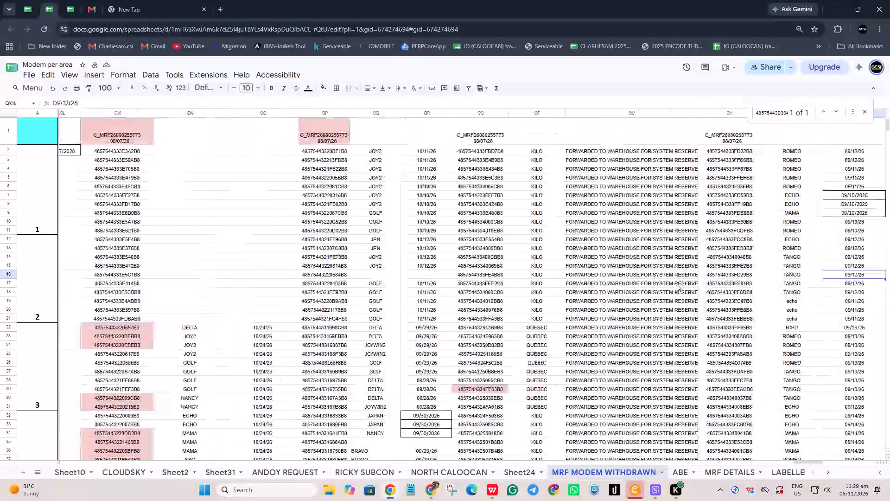
pyautogui.press('Left')
pyautogui.press('Left')
pyautogui.press('Left')
pyautogui.press('Left')
pyautogui.press('Left')
pyautogui.press('Left')
pyautogui.press('Left')
pyautogui.press('Left')
pyautogui.press('Left')
pyautogui.press('Left')
pyautogui.press('Left')
pyautogui.press('Left')
pyautogui.press('Left')
pyautogui.press('Left')
pyautogui.press('Left')
pyautogui.press('Left')
pyautogui.press('Left')
pyautogui.press('Left')
pyautogui.press('Left')
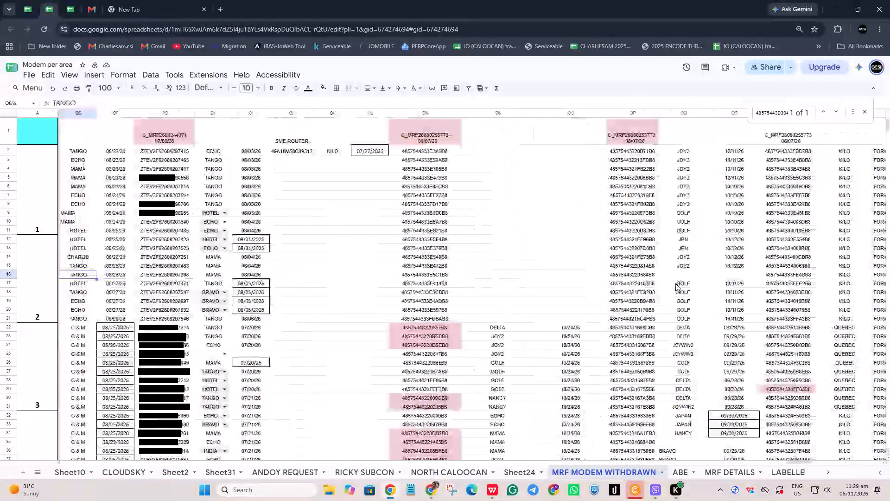
pyautogui.press('Left')
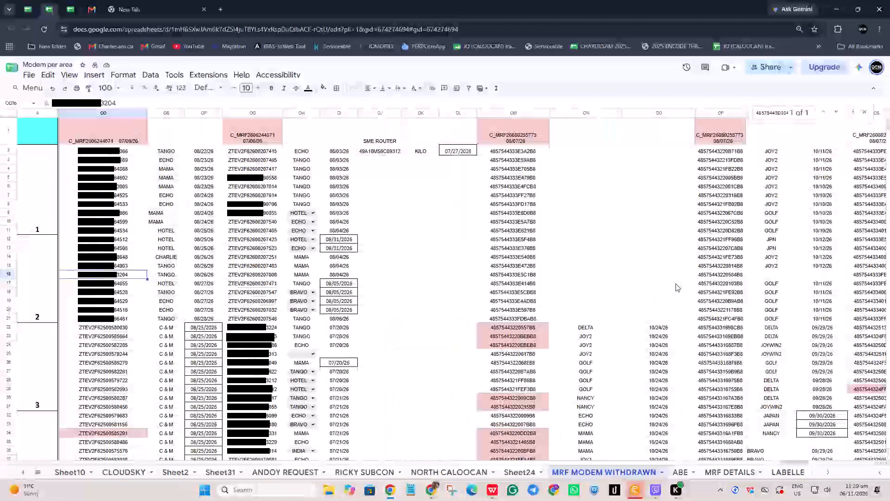
# Review the serial, team and date columns across the 08/07/26 and 09/14/26 withdrawals in MRF MODEM WITHDRAWN.
pyautogui.press('Right')
pyautogui.press('Right')
pyautogui.press('Right')
pyautogui.press('Right')
pyautogui.press('Right')
pyautogui.press('Right')
pyautogui.press('Right')
pyautogui.press('Right')
pyautogui.press('Right')
pyautogui.press('Right')
pyautogui.press('Right')
pyautogui.press('Right')
pyautogui.press('Right')
pyautogui.press('Right')
pyautogui.press('Right')
pyautogui.press('Right')
pyautogui.press('Right')
pyautogui.press('Right')
pyautogui.press('Right')
pyautogui.press('Right')
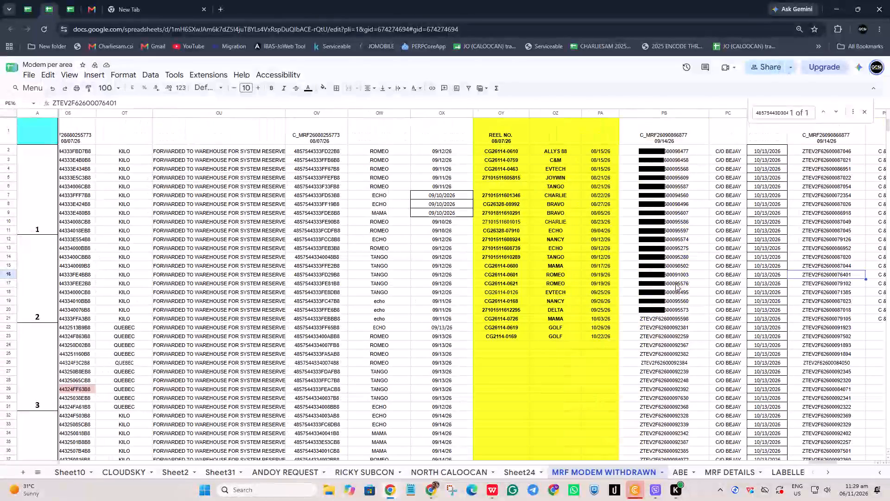
pyautogui.press('Left')
pyautogui.press('Left')
pyautogui.press('Left')
pyautogui.press('Left')
pyautogui.press('Left')
pyautogui.press('Left')
pyautogui.press('Left')
pyautogui.press('Left')
pyautogui.press('Left')
pyautogui.press('Left')
pyautogui.press('Left')
pyautogui.press('Left')
pyautogui.press('Left')
pyautogui.press('Left')
pyautogui.press('Left')
pyautogui.press('Left')
pyautogui.press('Left')
pyautogui.press('Left')
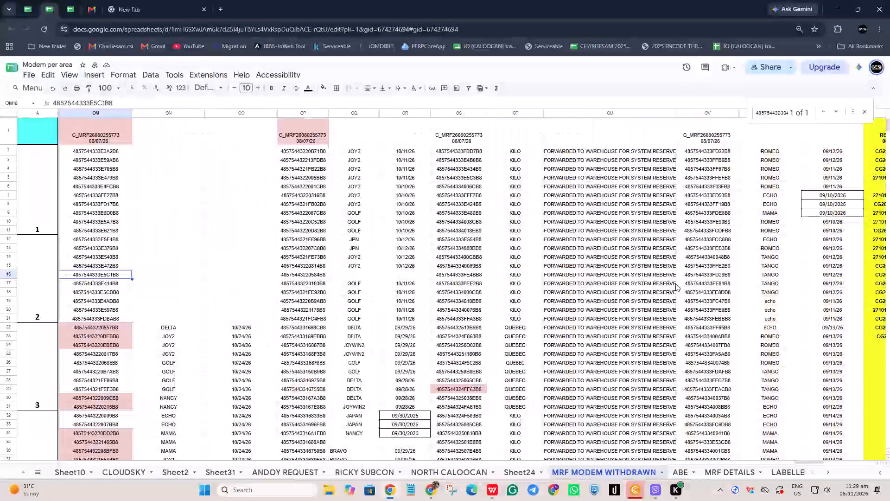
pyautogui.press('Right')
pyautogui.press('Up')
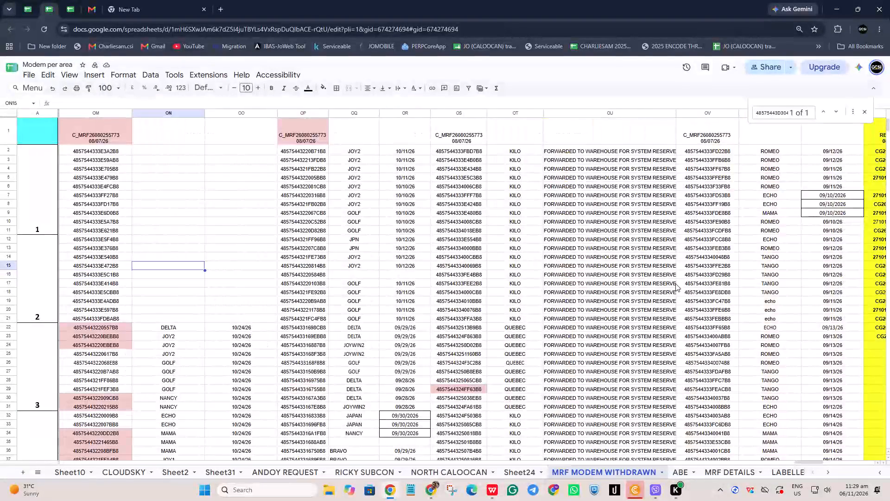
pyautogui.press('Up')
pyautogui.press('Up')
pyautogui.press('Up')
pyautogui.press('Up')
pyautogui.press('Up')
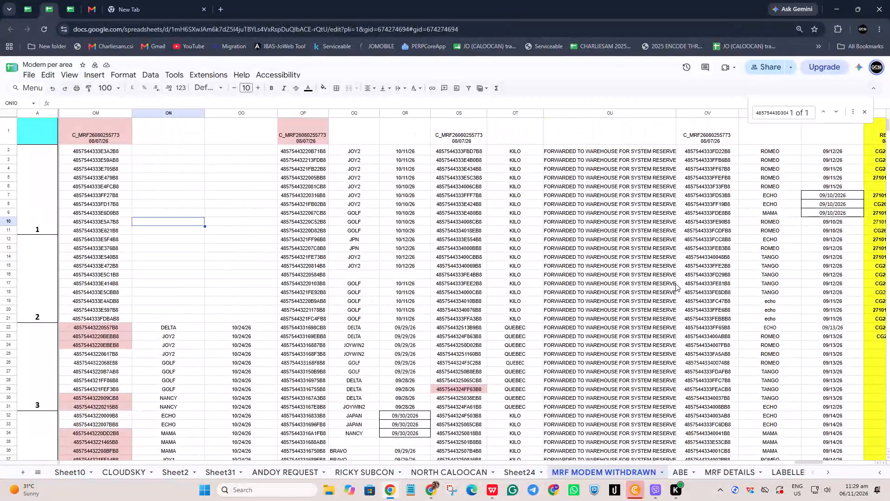
pyautogui.press('Right')
pyautogui.press('Right')
pyautogui.press('Right')
pyautogui.press('Right')
pyautogui.press('Right')
pyautogui.press('Right')
pyautogui.press('Right')
pyautogui.press('Right')
pyautogui.press('Right')
pyautogui.press('Right')
pyautogui.press('Right')
pyautogui.press('Right')
pyautogui.press('Right')
pyautogui.press('Right')
pyautogui.press('Right')
pyautogui.press('Right')
pyautogui.press('Right')
pyautogui.press('Right')
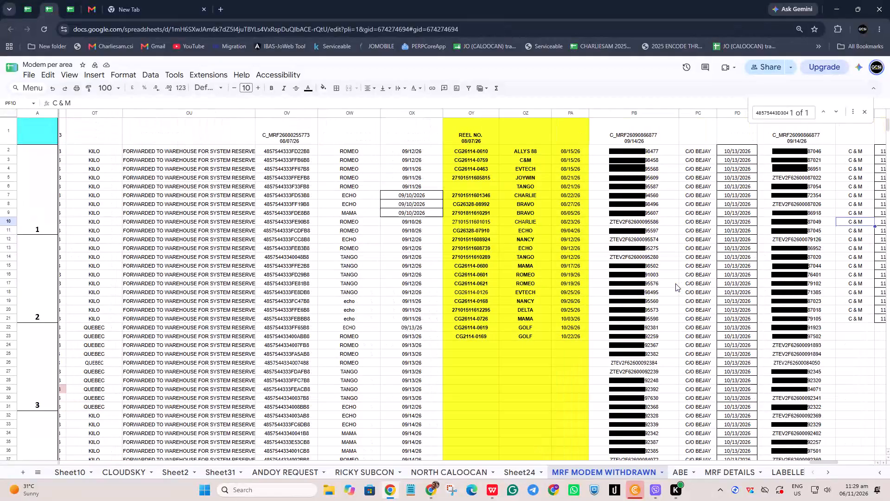
pyautogui.press('Left')
pyautogui.press('Left')
pyautogui.press('Up')
pyautogui.press('Up')
pyautogui.press('Up')
pyautogui.press('Up')
pyautogui.press('Up')
pyautogui.press('Up')
pyautogui.press('Up')
pyautogui.press('Up')
pyautogui.press('Up')
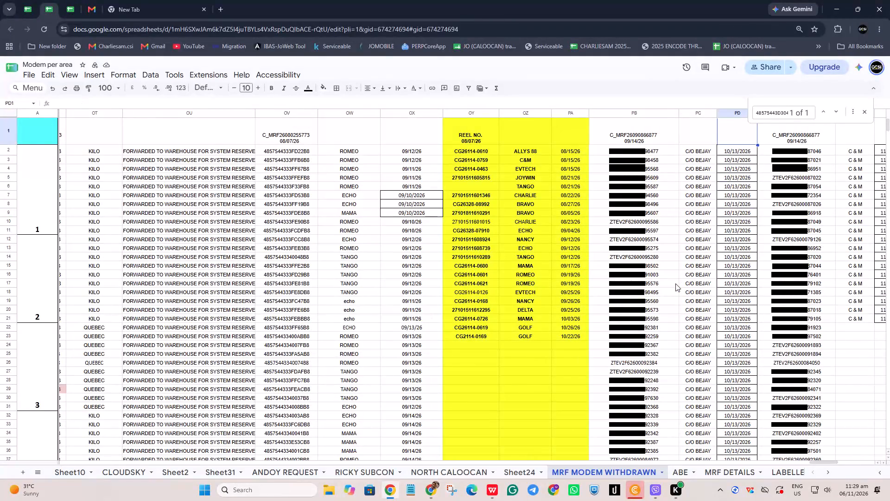
pyautogui.press('Down')
pyautogui.press('Down')
pyautogui.press('Up')
pyautogui.press('Left')
pyautogui.press('Left')
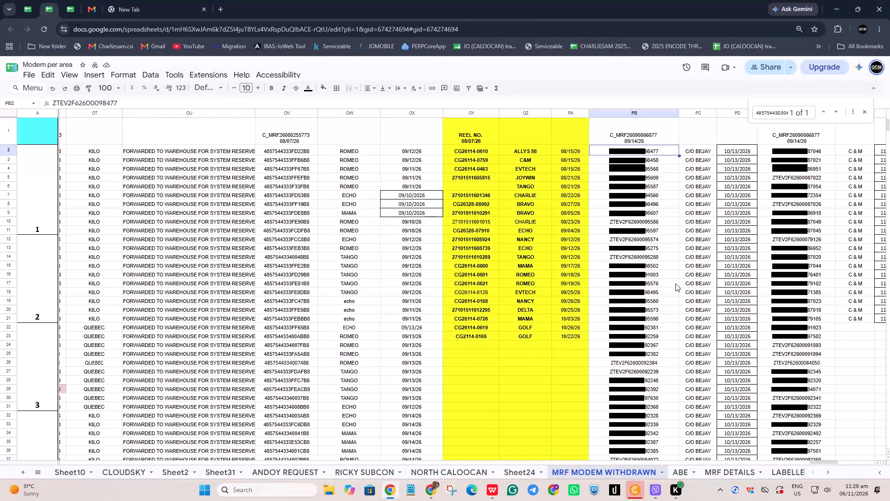
pyautogui.hotkey('shift', 'Down')
pyautogui.hotkey('shift', 'Down')
pyautogui.hotkey('shift', 'Down')
pyautogui.hotkey('shift', 'Down')
pyautogui.hotkey('shift', 'Down')
pyautogui.hotkey('shift', 'Down')
pyautogui.hotkey('shift', 'Down')
pyautogui.hotkey('shift', 'Down')
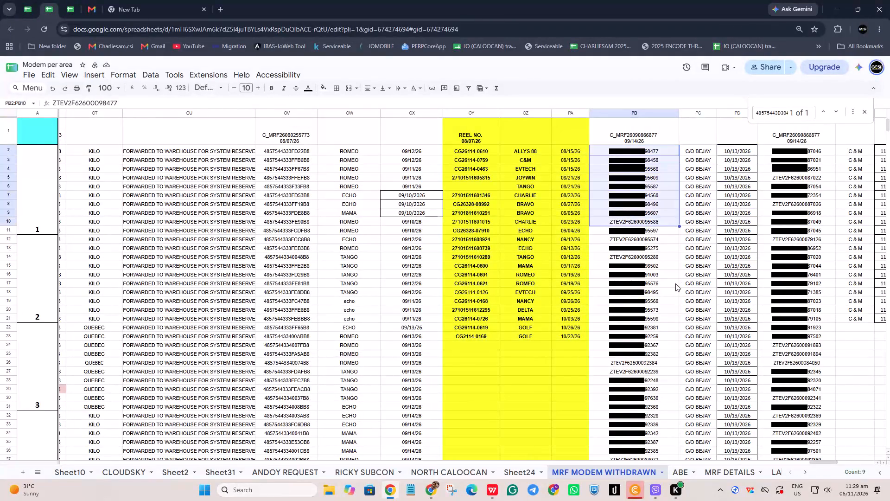
pyautogui.hotkey('shift', 'pagedown')
pyautogui.hotkey('shift', 'pagedown')
pyautogui.hotkey('shift', 'pagedown')
pyautogui.hotkey('shift', 'pagedown')
pyautogui.hotkey('shift', 'pagedown')
pyautogui.hotkey('shift', 'pagedown')
pyautogui.hotkey('shift', 'pagedown')
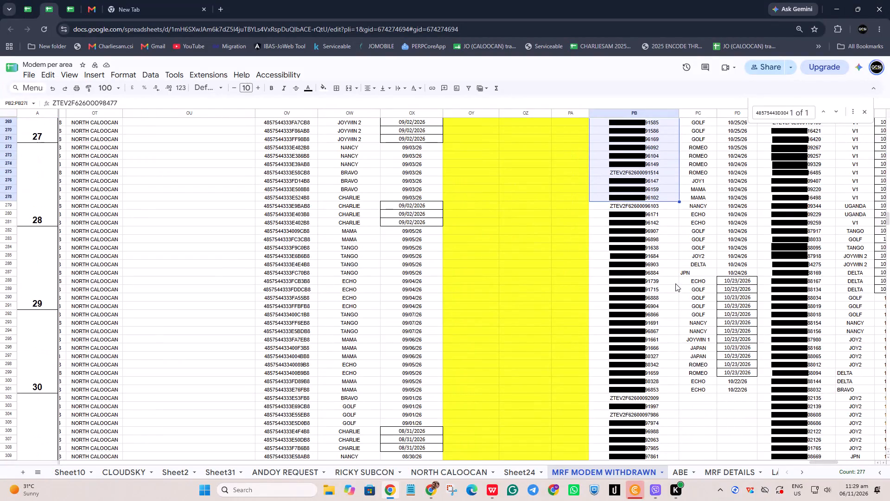
pyautogui.hotkey('shift', 'pagedown')
pyautogui.hotkey('shift', 'pagedown')
pyautogui.hotkey('shift', 'pagedown')
pyautogui.hotkey('shift', 'pagedown')
pyautogui.hotkey('shift', 'pagedown')
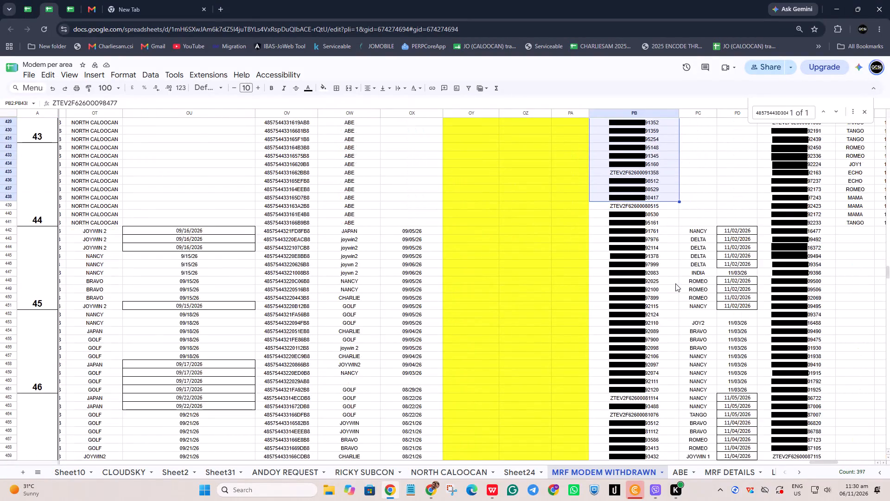
pyautogui.hotkey('shift', 'pagedown')
pyautogui.hotkey('shift', 'pagedown')
pyautogui.hotkey('shift', 'pagedown')
pyautogui.hotkey('shift', 'pageup')
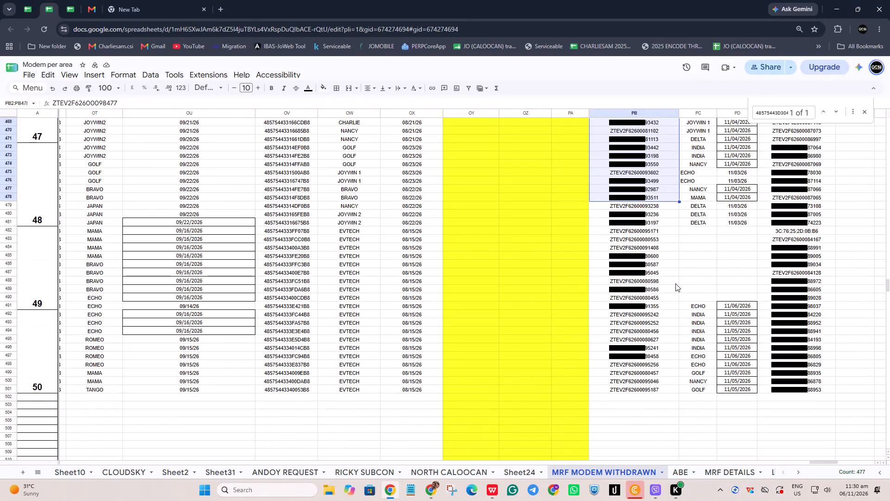
pyautogui.hotkey('shift', 'Down')
pyautogui.hotkey('shift', 'Down')
pyautogui.hotkey('shift', 'Down')
pyautogui.hotkey('shift', 'Down')
pyautogui.hotkey('shift', 'Down')
pyautogui.hotkey('shift', 'Down')
pyautogui.hotkey('shift', 'Down')
pyautogui.hotkey('shift', 'Down')
pyautogui.hotkey('shift', 'Down')
pyautogui.hotkey('shift', 'Down')
pyautogui.hotkey('shift', 'Down')
pyautogui.hotkey('shift', 'Down')
pyautogui.hotkey('shift', 'Down')
pyautogui.hotkey('shift', 'Down')
pyautogui.hotkey('shift', 'Down')
pyautogui.hotkey('shift', 'Down')
pyautogui.hotkey('shift', 'Down')
pyautogui.hotkey('shift', 'Down')
pyautogui.hotkey('shift', 'Down')
pyautogui.hotkey('shift', 'Down')
pyautogui.hotkey('shift', 'Up')
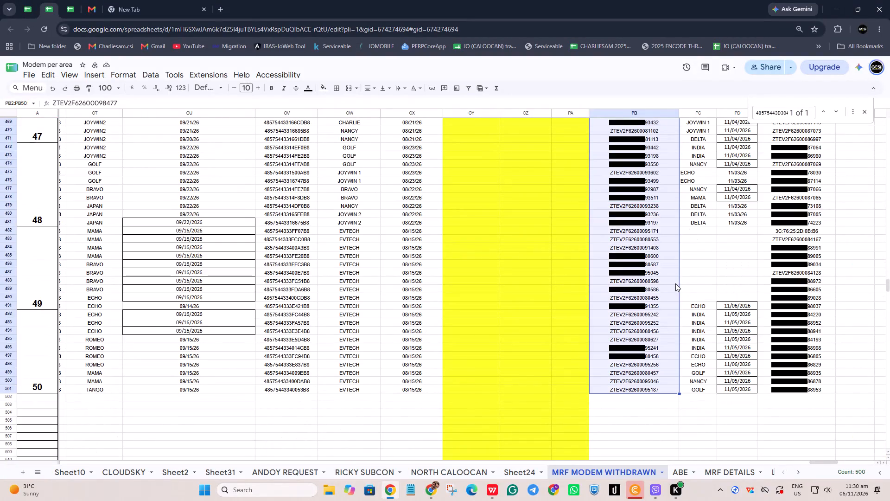
pyautogui.hotkey('ctrl', 'c')
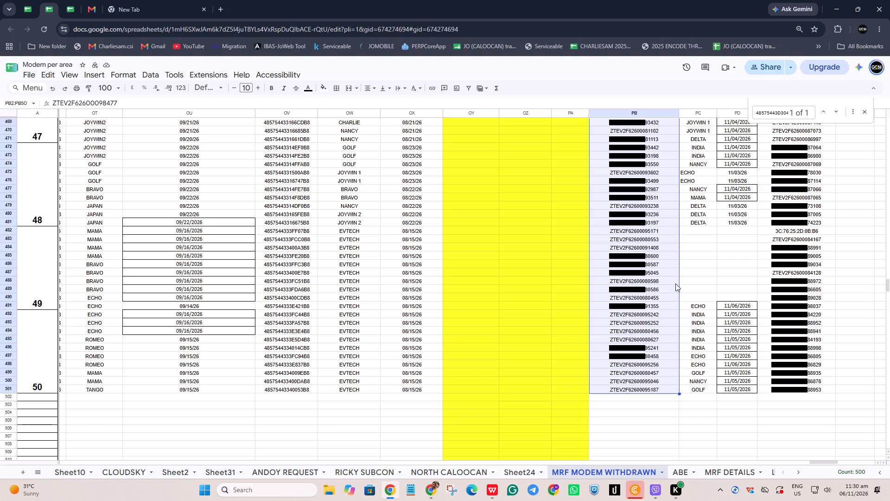
# Switch to WAREHOUSE SERIALS.csv in WPS and paste the copied serials into column C of Sheet1, starting at C1.
pyautogui.hotkey('alt', 'Tab')
pyautogui.click(309, 224)
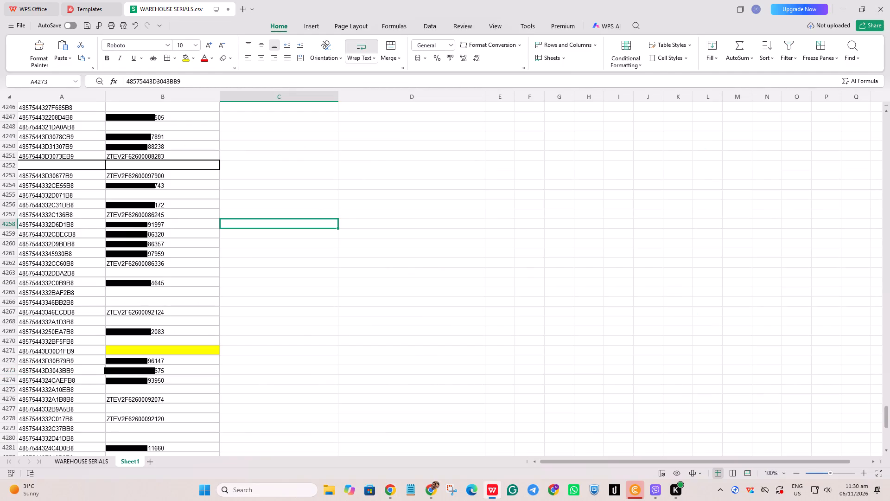
pyautogui.moveTo(889, 409); pyautogui.dragTo(867, 272)
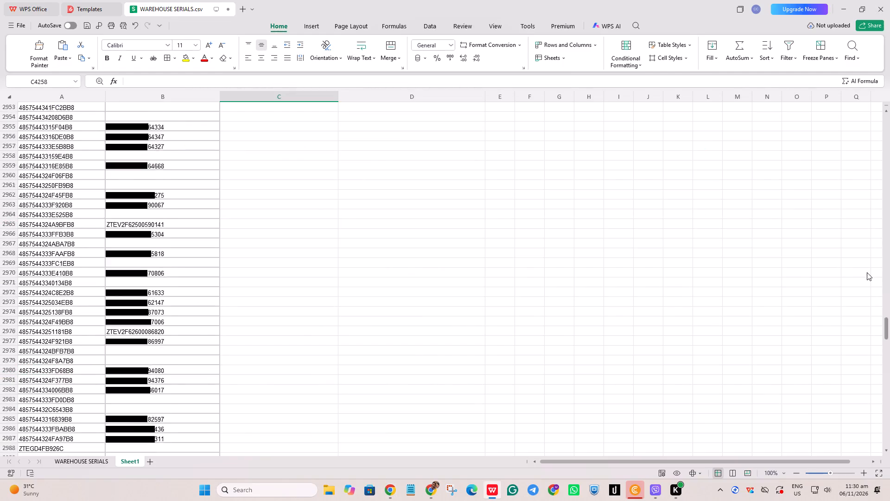
pyautogui.moveTo(867, 272); pyautogui.dragTo(871, 112)
pyautogui.click(871, 111)
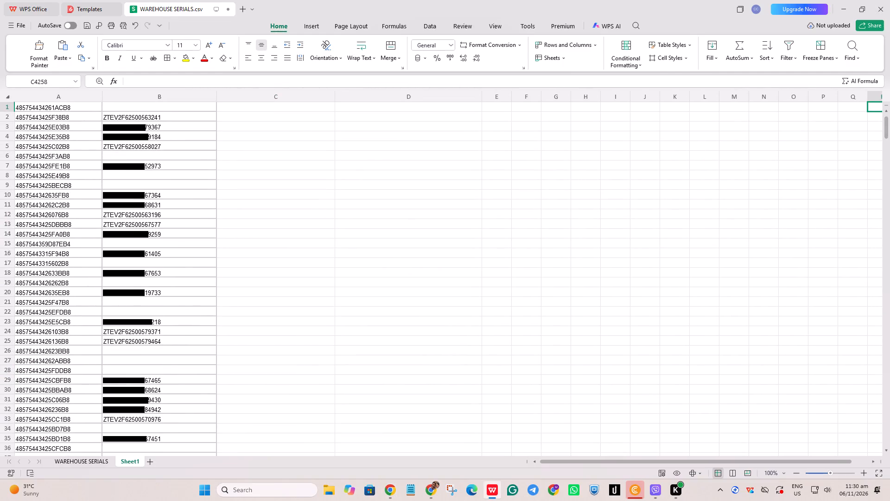
pyautogui.click(280, 111)
pyautogui.hotkey('ctrl', 'v')
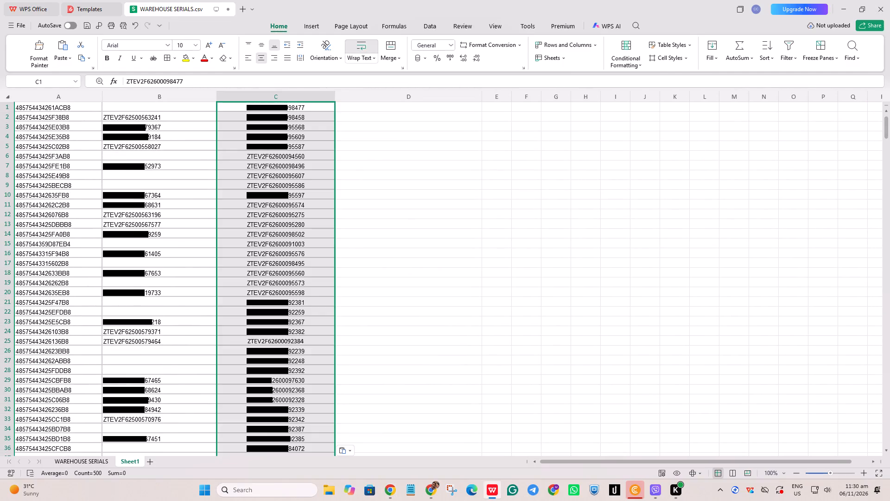
# Apply a Duplicate Values conditional format to all of Sheet1 with light red fill and dark red text.
pyautogui.moveTo(70, 98); pyautogui.dragTo(104, 97)
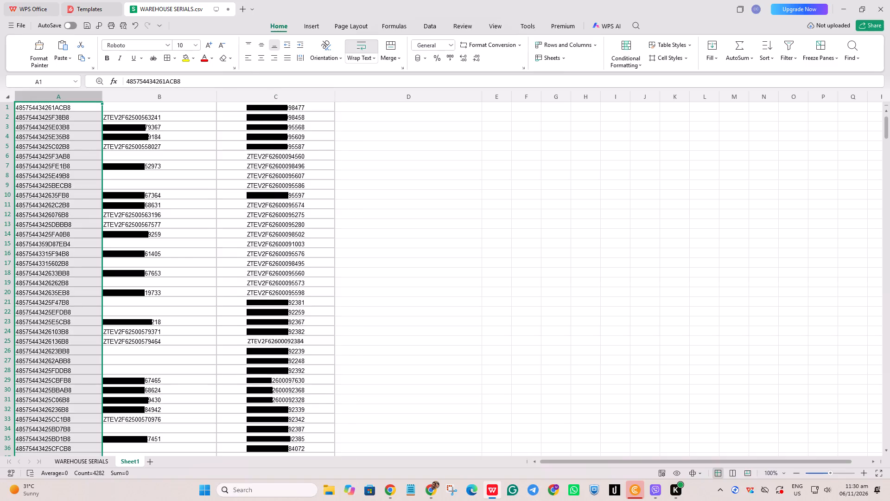
pyautogui.hotkey('ctrl', 'a')
pyautogui.click(485, 295)
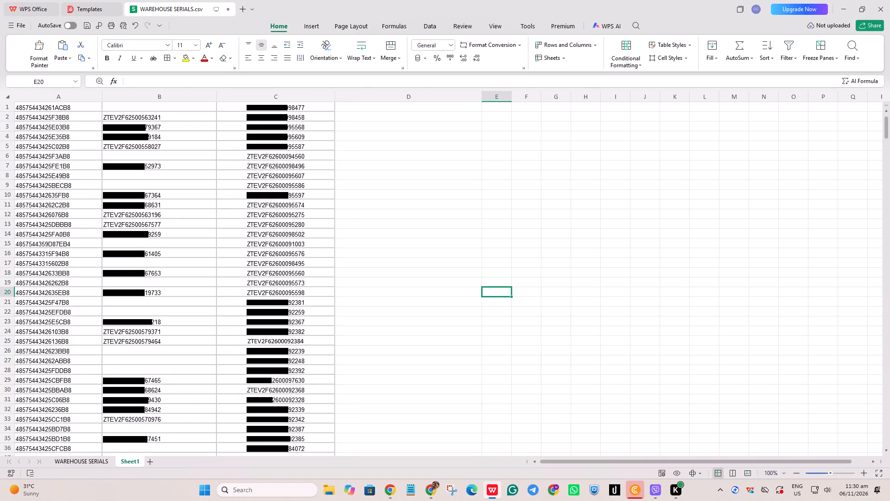
pyautogui.hotkey('ctrl', 'a')
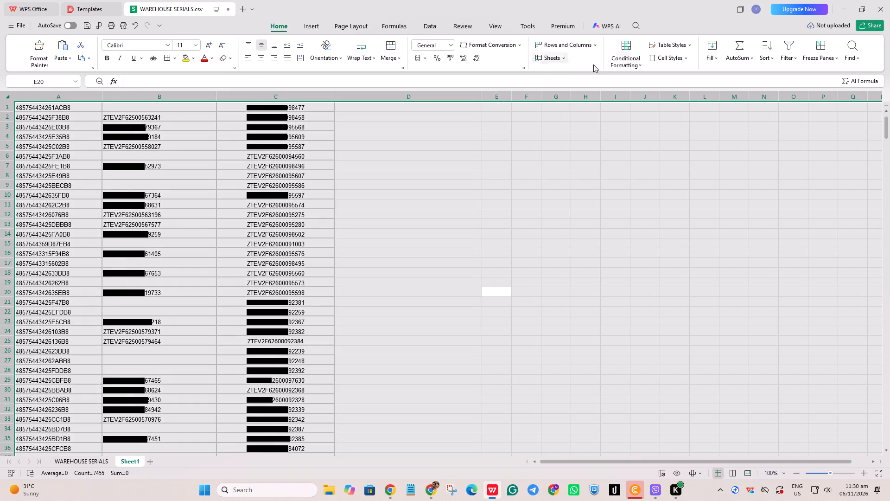
pyautogui.click(626, 54)
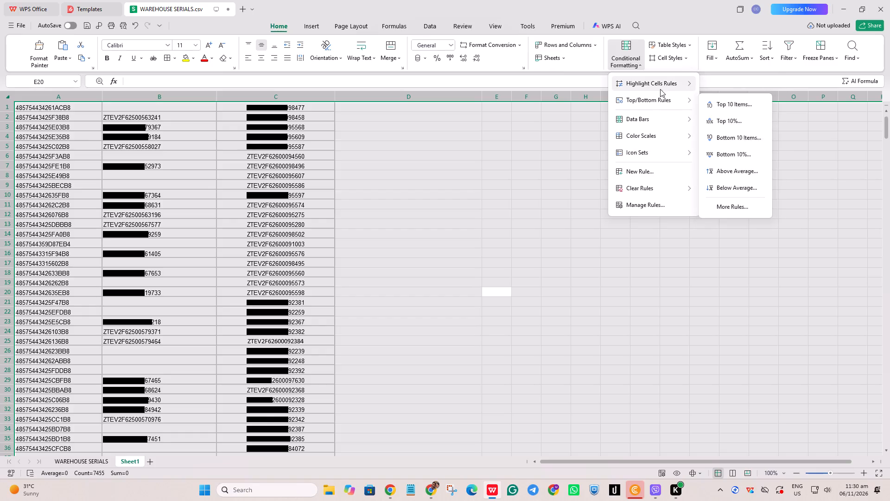
pyautogui.click(722, 185)
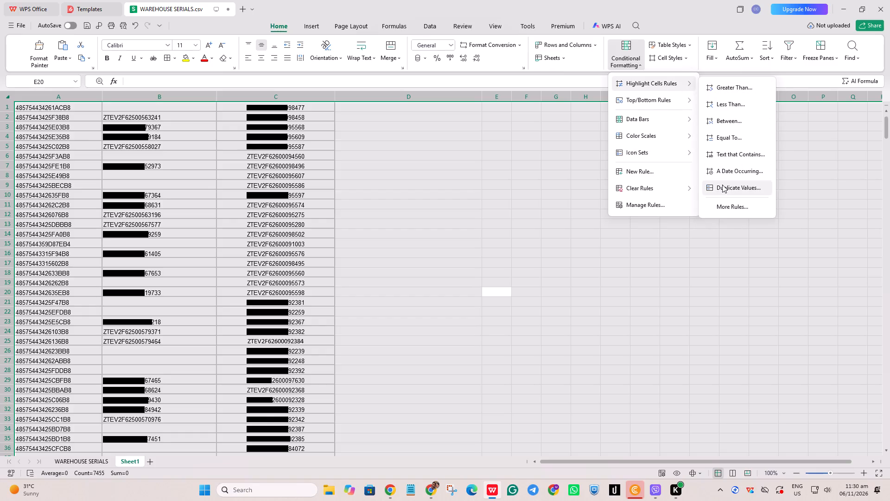
pyautogui.click(722, 185)
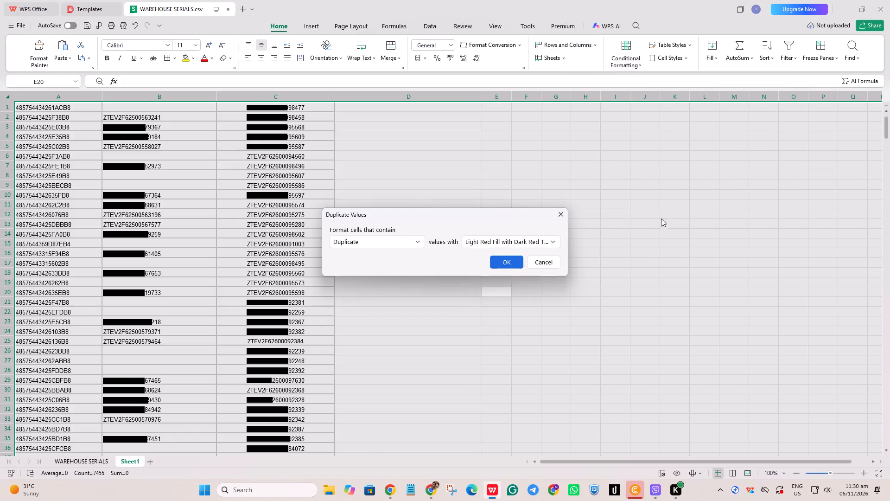
pyautogui.click(514, 258)
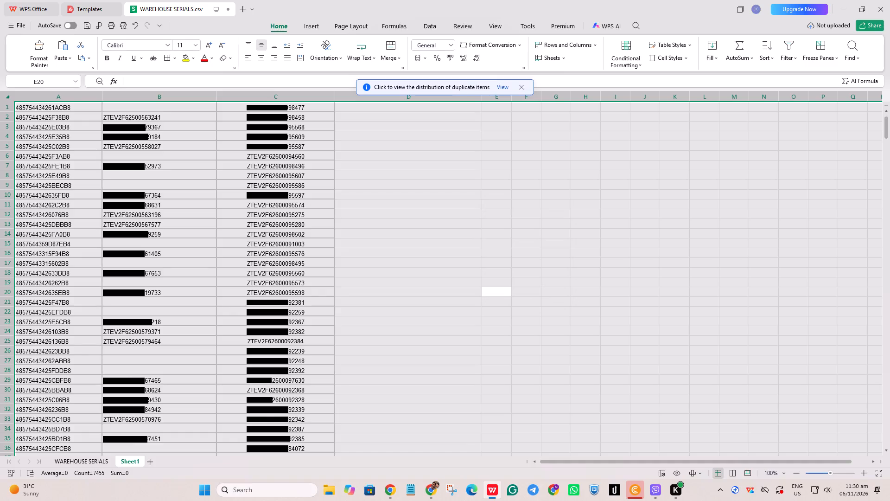
# Check the serial rows for highlighted duplicates and reapply the Duplicate Values conditional format to all of Sheet1.
pyautogui.click(454, 237)
pyautogui.scroll(-12, 449, 243)
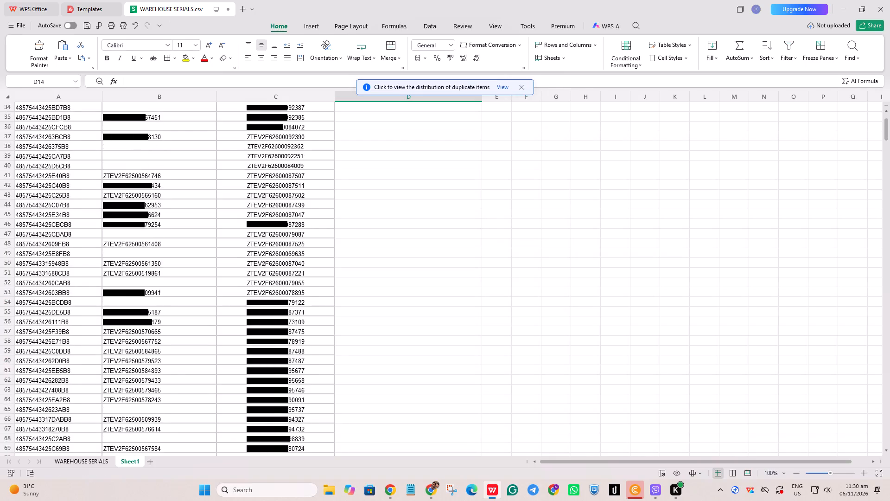
pyautogui.scroll(-10, 453, 252)
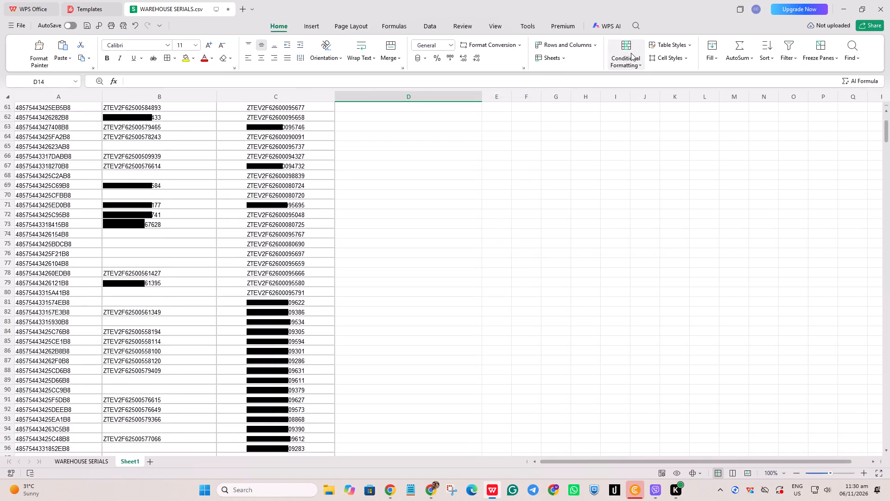
pyautogui.click(528, 178)
pyautogui.hotkey('ctrl', 'a')
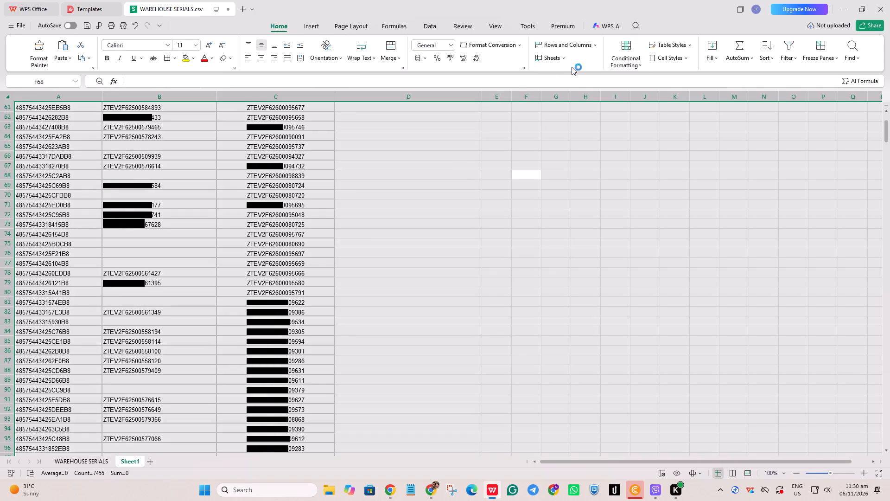
pyautogui.click(617, 54)
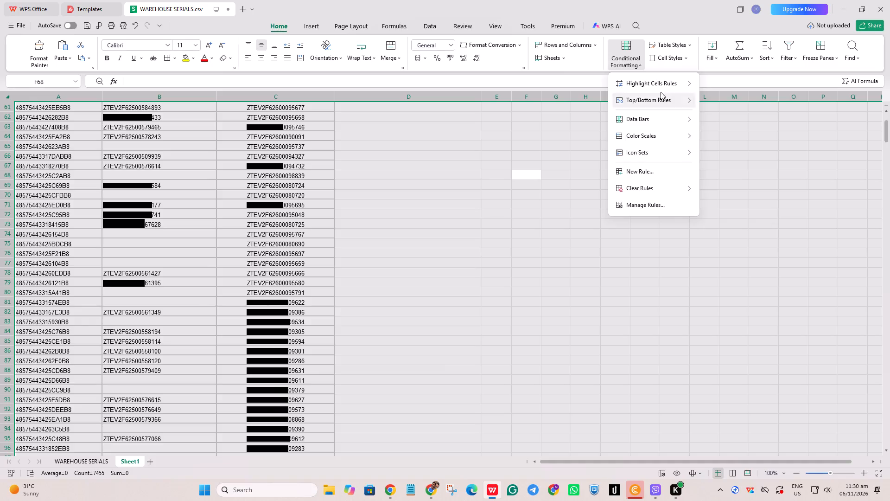
pyautogui.click(736, 191)
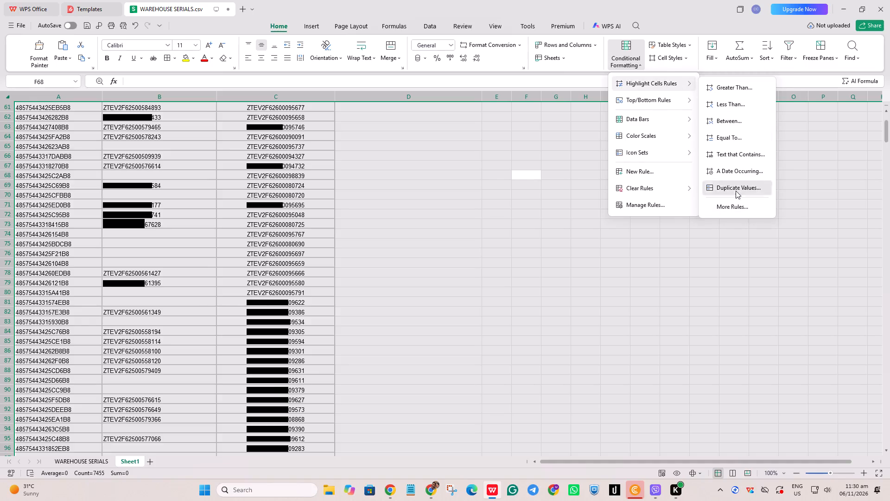
pyautogui.click(519, 262)
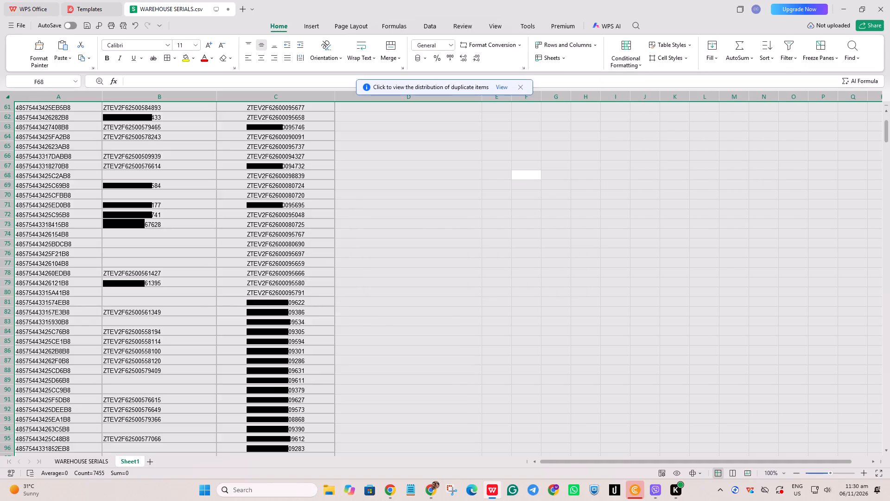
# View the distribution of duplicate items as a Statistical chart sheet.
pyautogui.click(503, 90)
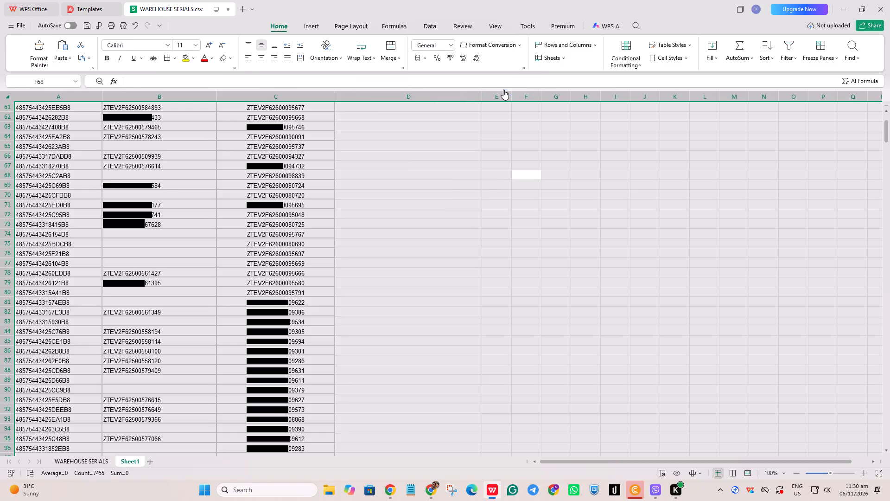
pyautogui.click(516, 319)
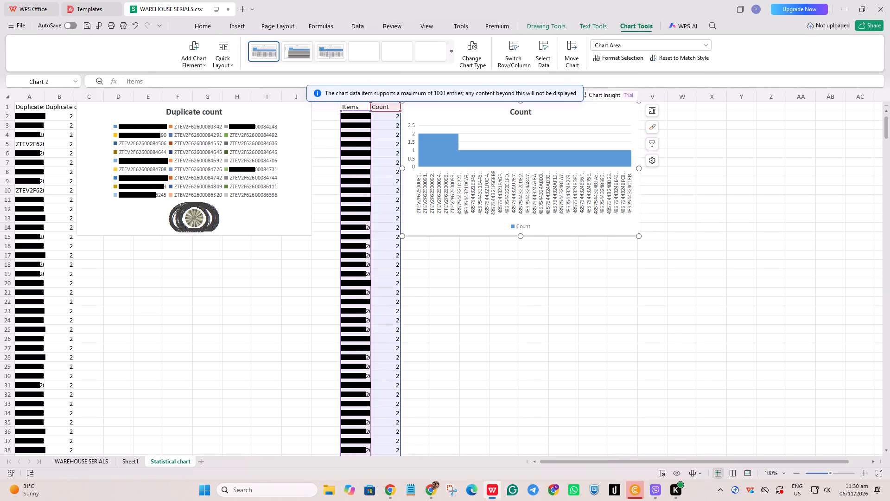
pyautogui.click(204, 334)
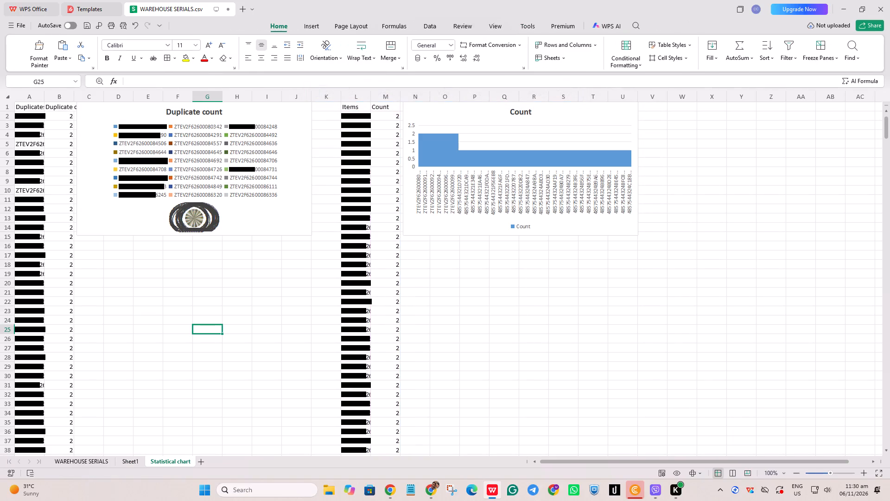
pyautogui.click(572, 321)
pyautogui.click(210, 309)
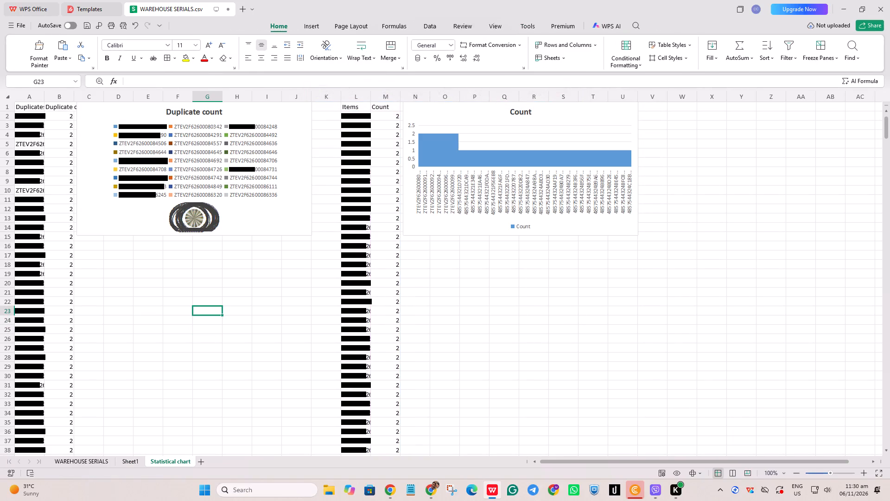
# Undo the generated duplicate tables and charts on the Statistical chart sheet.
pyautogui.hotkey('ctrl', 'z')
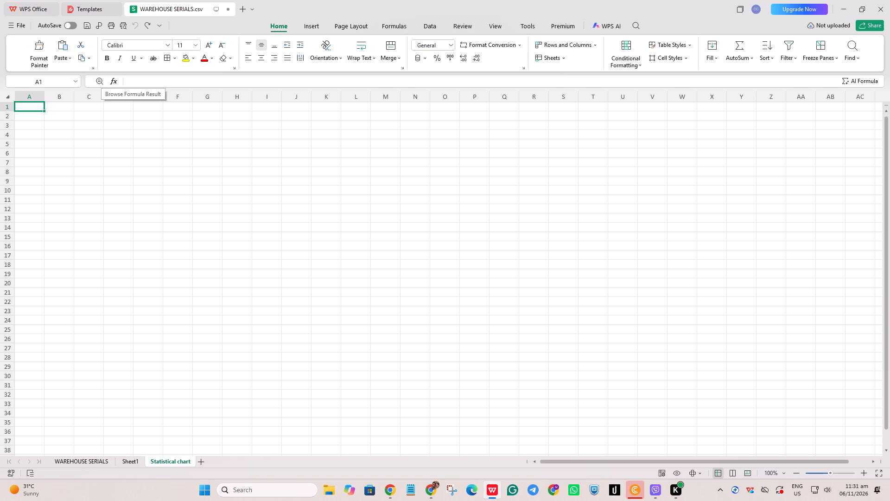
# Delete the empty Statistical chart sheet from the WAREHOUSE SERIALS workbook.
pyautogui.click(133, 462)
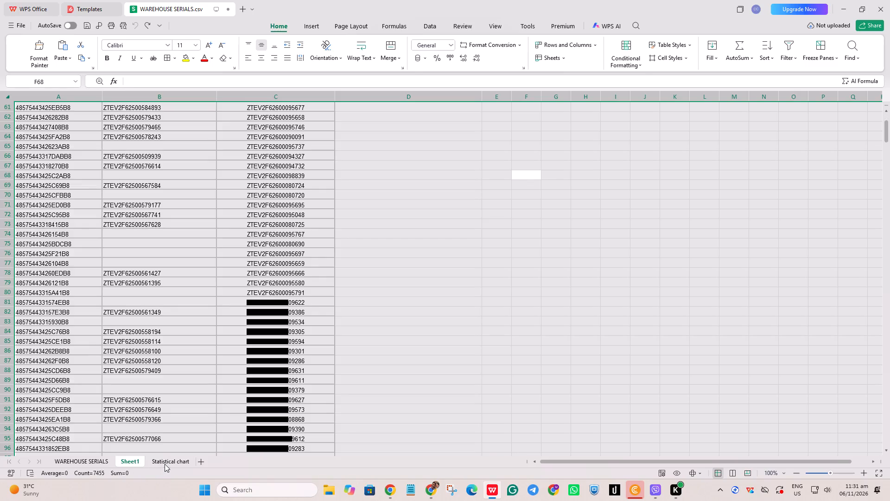
pyautogui.click(166, 464)
pyautogui.rightClick(166, 464)
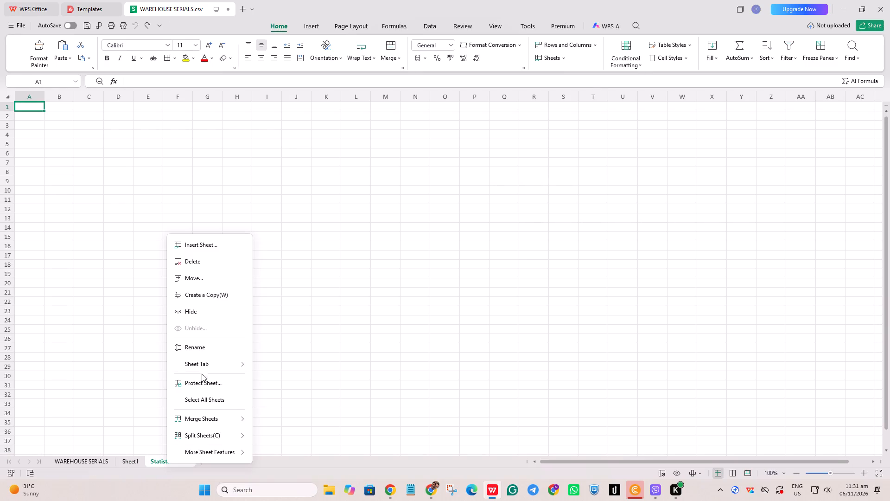
pyautogui.click(206, 266)
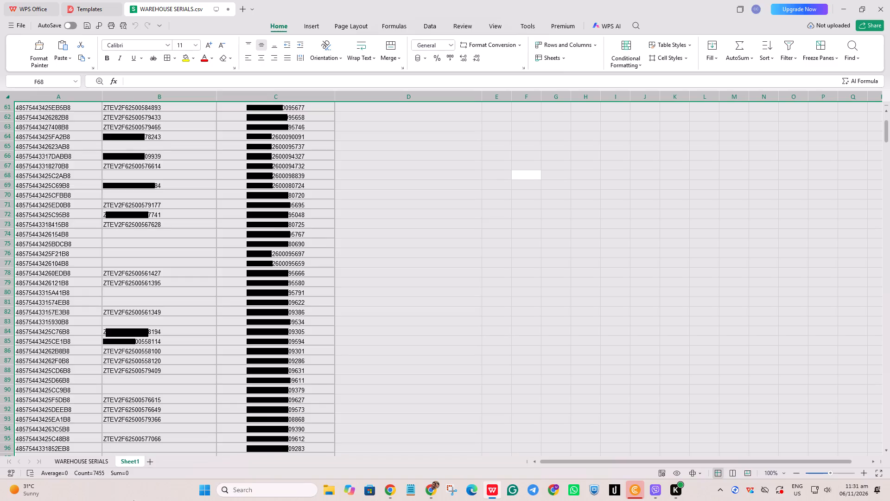
# Apply a Duplicate Values conditional format to all of Sheet1 with light red fill and dark red text.
pyautogui.click(632, 52)
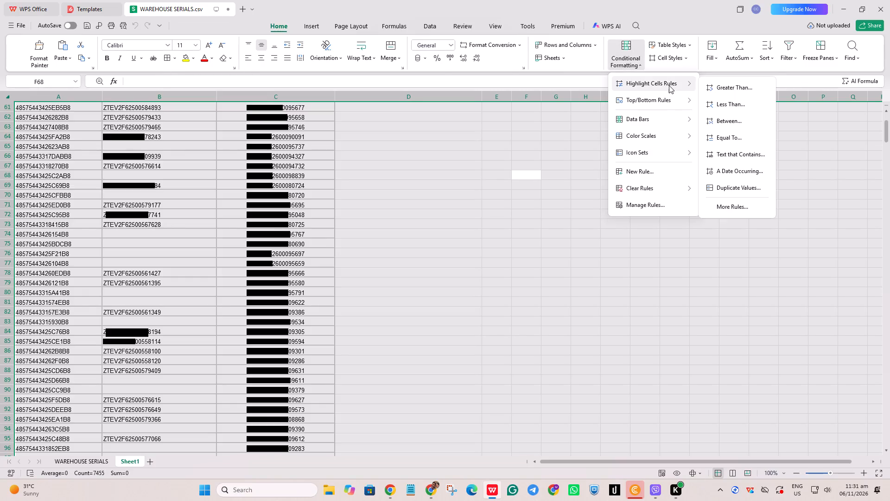
pyautogui.click(722, 188)
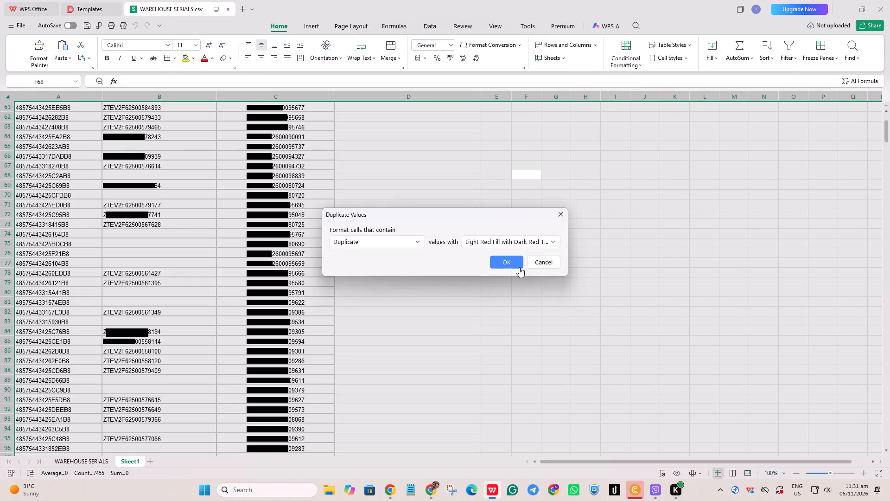
pyautogui.click(515, 262)
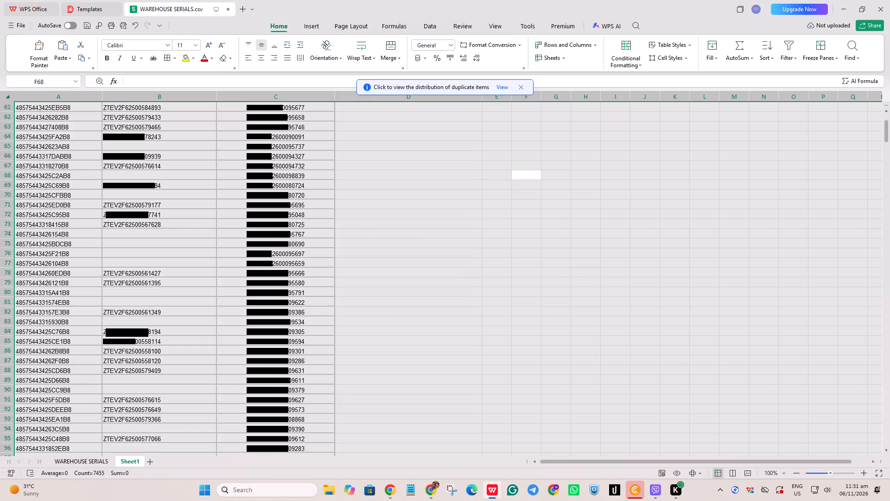
# Examine the serial columns of Sheet1 for cells highlighted as duplicates, especially the withdrawn serials in column C.
pyautogui.click(382, 283)
pyautogui.scroll(7, 393, 290)
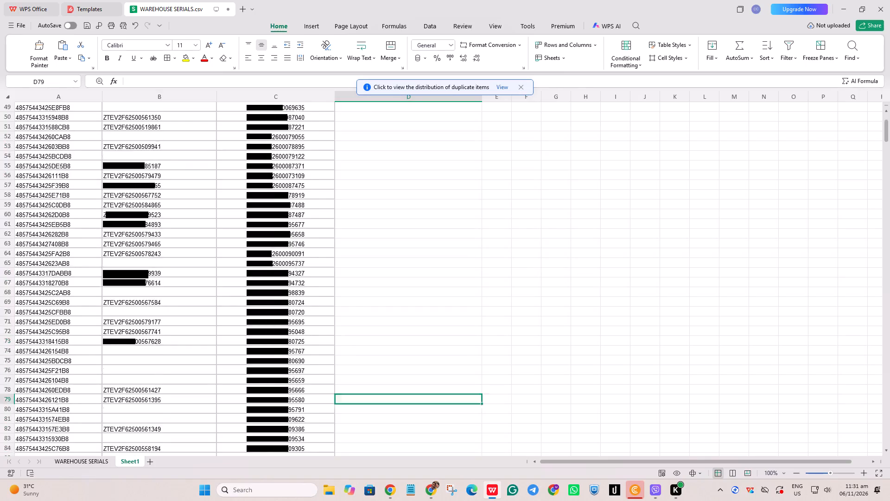
pyautogui.scroll(2, 394, 290)
pyautogui.moveTo(888, 131); pyautogui.dragTo(889, 210)
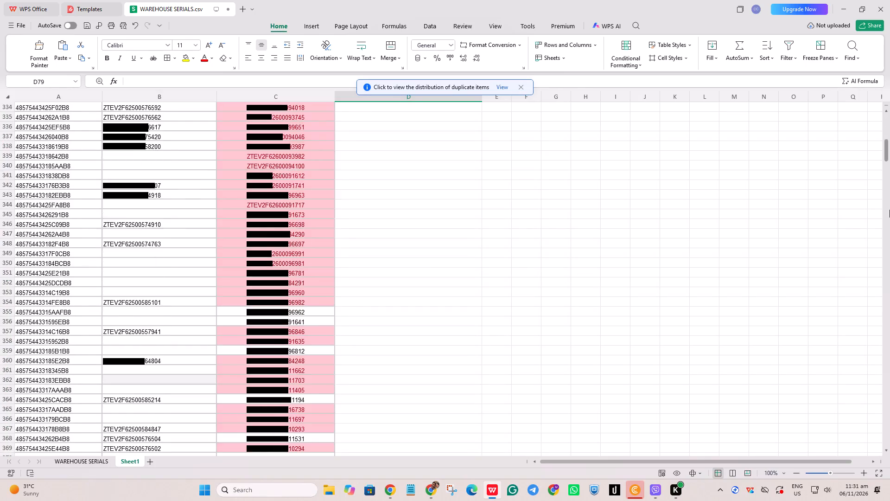
pyautogui.moveTo(889, 210); pyautogui.dragTo(889, 111)
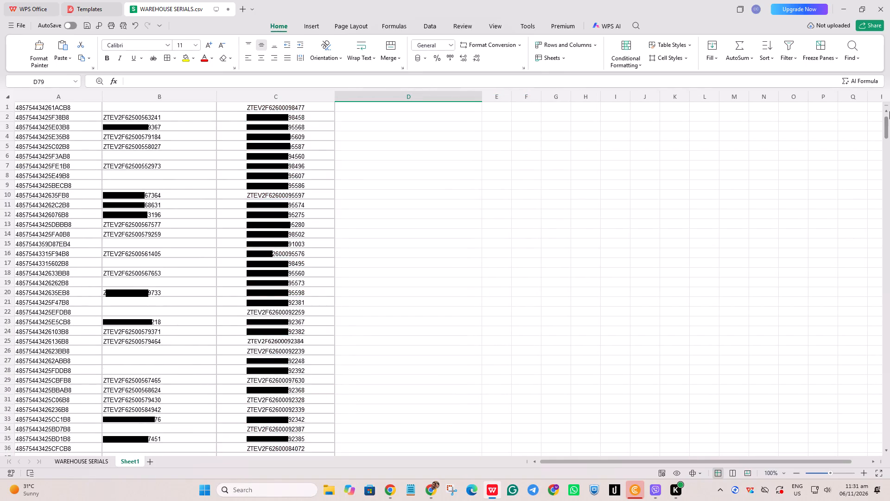
pyautogui.moveTo(889, 111); pyautogui.dragTo(889, 83)
pyautogui.click(724, 292)
pyautogui.scroll(-3, 729, 303)
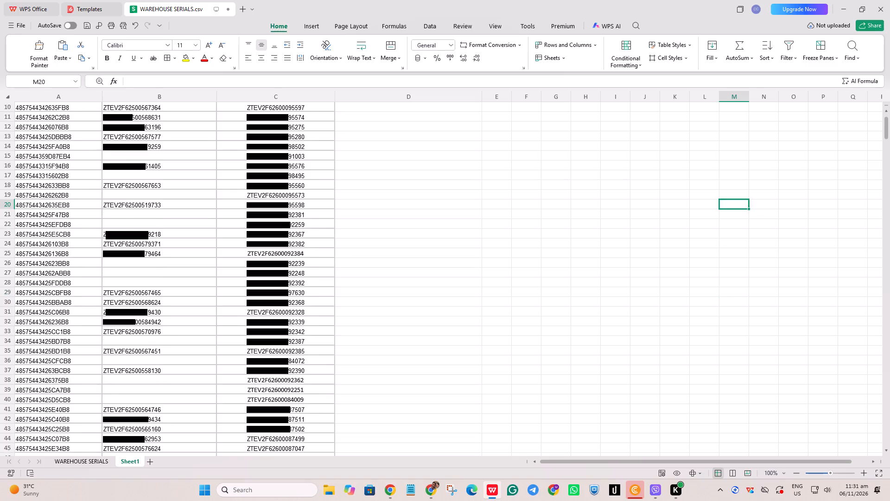
pyautogui.scroll(3, 712, 302)
pyautogui.scroll(-13, 704, 318)
pyautogui.scroll(-8, 528, 372)
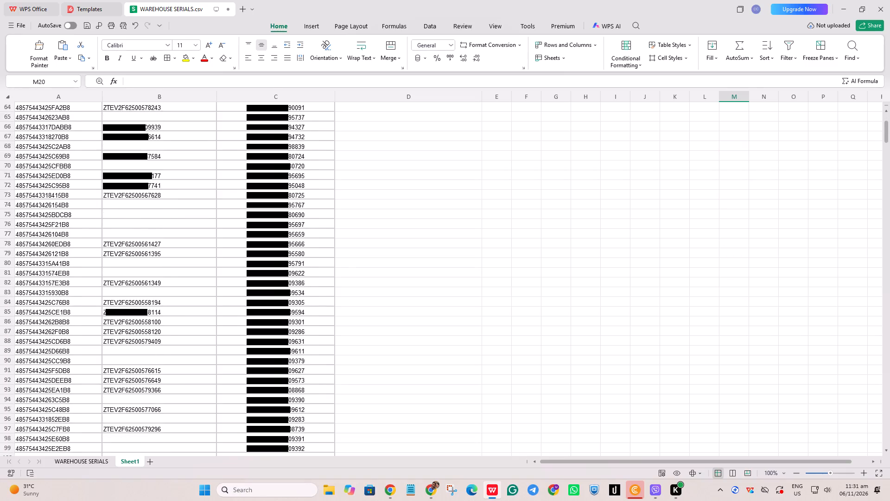
pyautogui.scroll(-20, 501, 366)
pyautogui.scroll(-5, 506, 367)
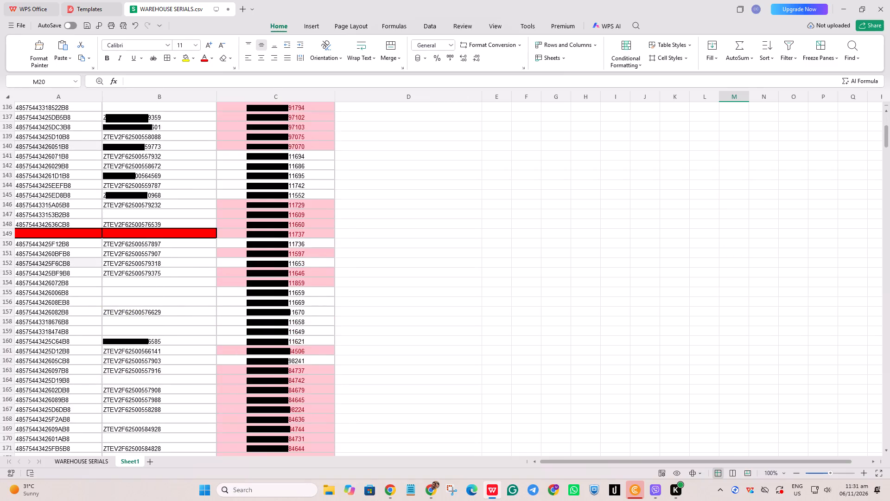
pyautogui.scroll(-20, 506, 367)
pyautogui.scroll(-17, 506, 367)
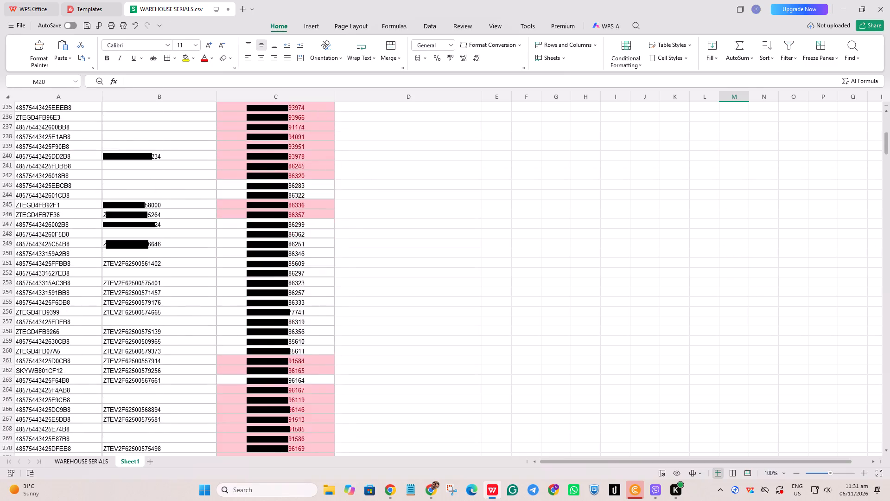
pyautogui.scroll(-9, 510, 367)
pyautogui.scroll(6, 511, 369)
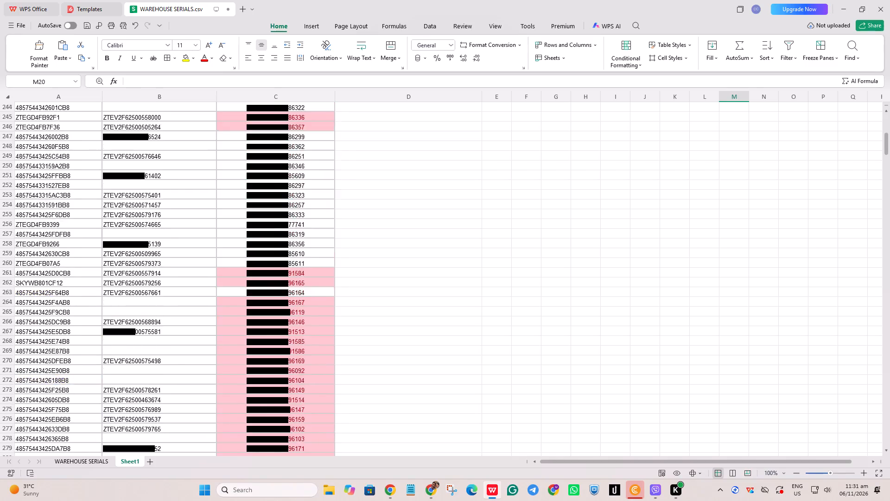
pyautogui.scroll(20, 511, 369)
pyautogui.scroll(20, 511, 369)
pyautogui.scroll(2, 511, 369)
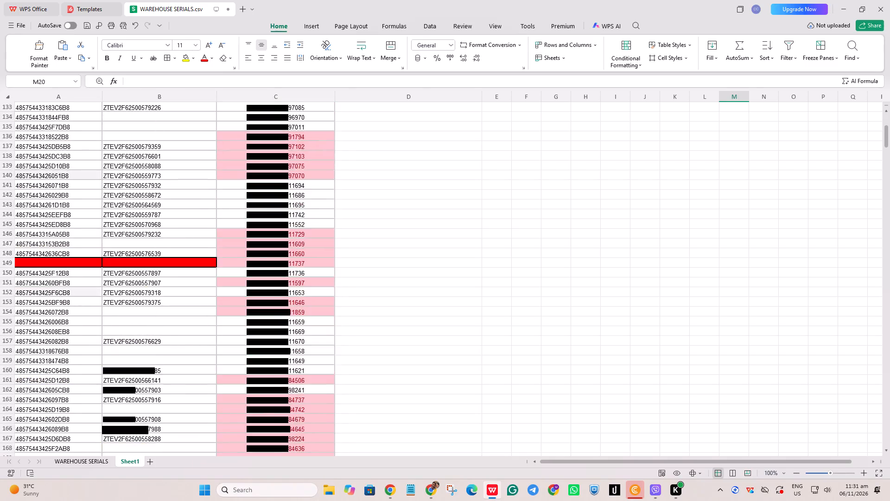
pyautogui.scroll(20, 512, 369)
pyautogui.scroll(19, 512, 369)
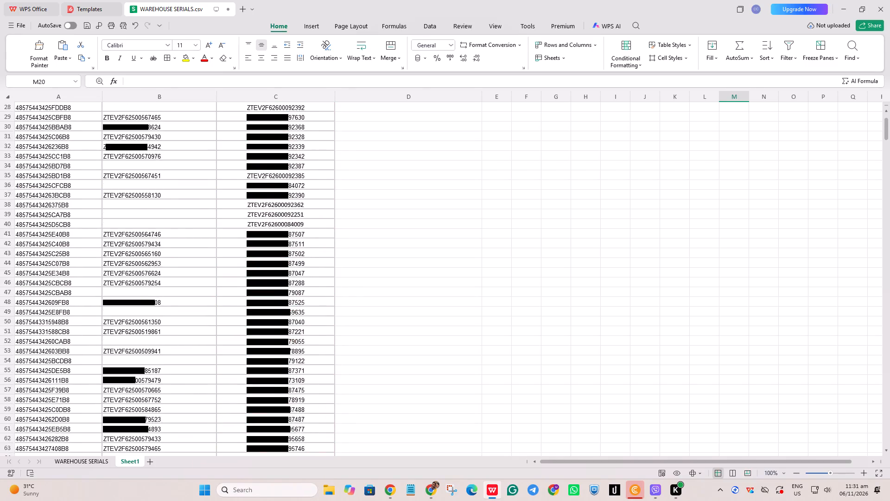
pyautogui.scroll(15, 516, 366)
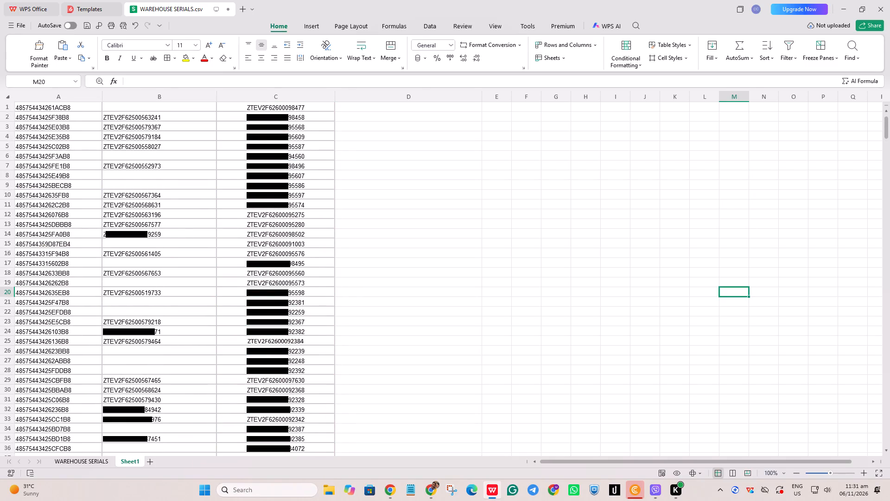
pyautogui.scroll(-14, 516, 366)
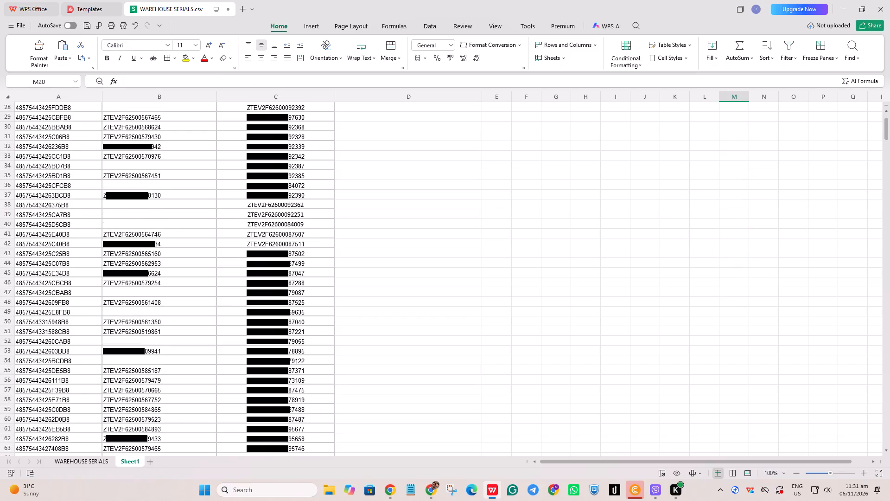
pyautogui.scroll(-7, 516, 366)
pyautogui.scroll(-20, 515, 370)
pyautogui.scroll(-2, 515, 370)
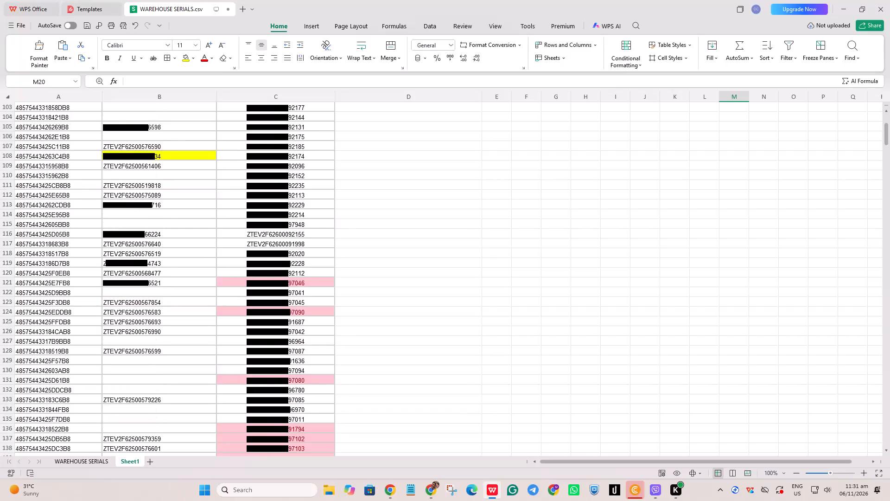
# Search the MRF MODEM WITHDRAWN sheet in Chrome for the serial copied from cell C121 of Sheet1.
pyautogui.click(287, 282)
pyautogui.hotkey('ctrl', 'c')
pyautogui.hotkey('alt', 'Tab')
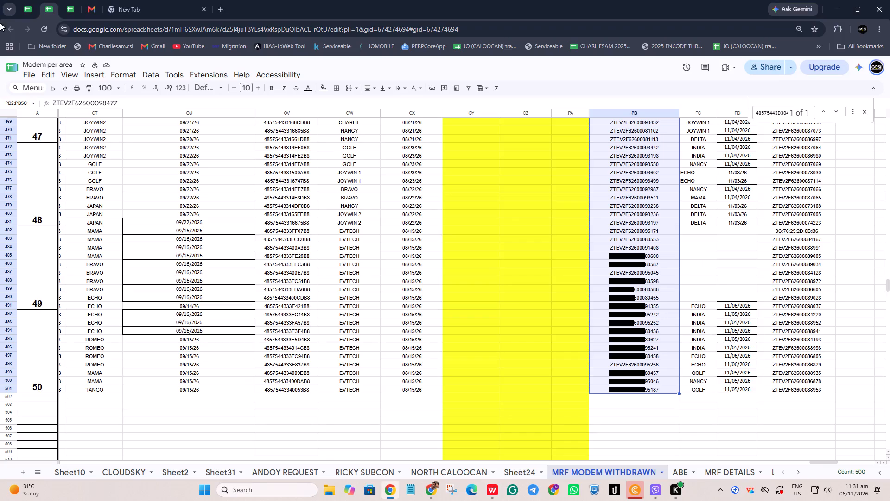
pyautogui.click(50, 9)
pyautogui.click(477, 315)
pyautogui.hotkey('ctrl', 'f')
pyautogui.hotkey('ctrl', 'v')
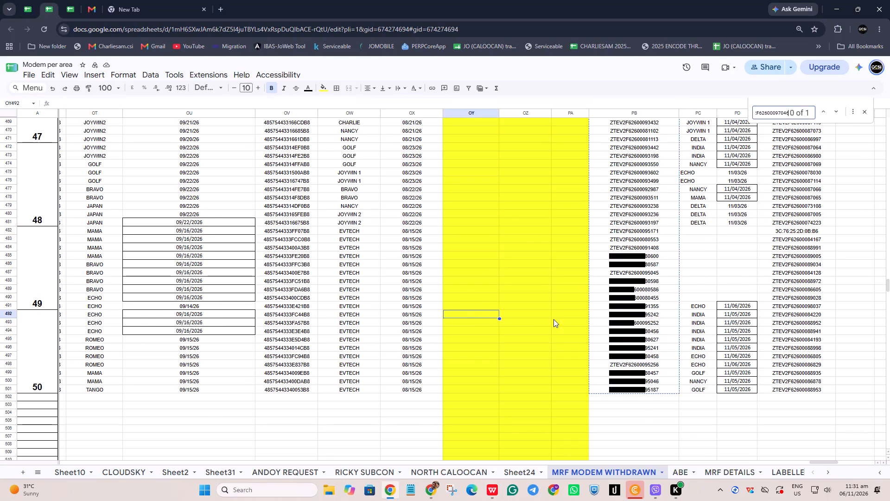
pyautogui.scroll(2, 620, 327)
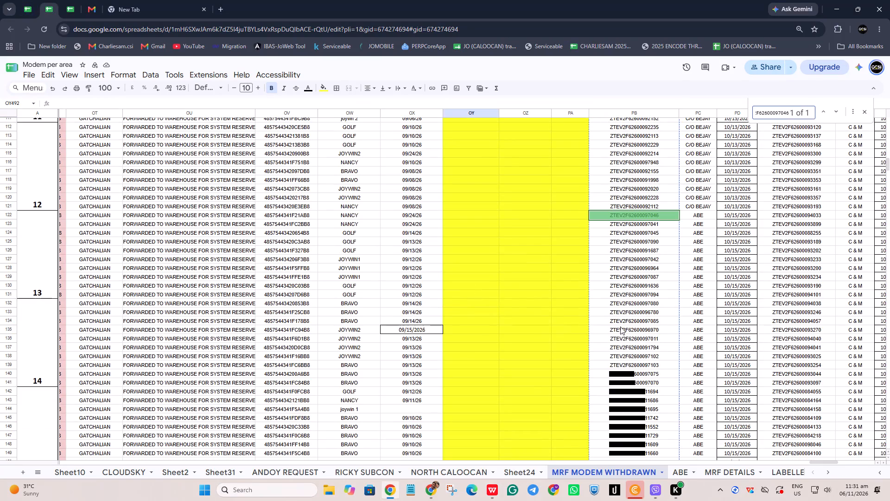
pyautogui.hotkey('alt', 'Tab')
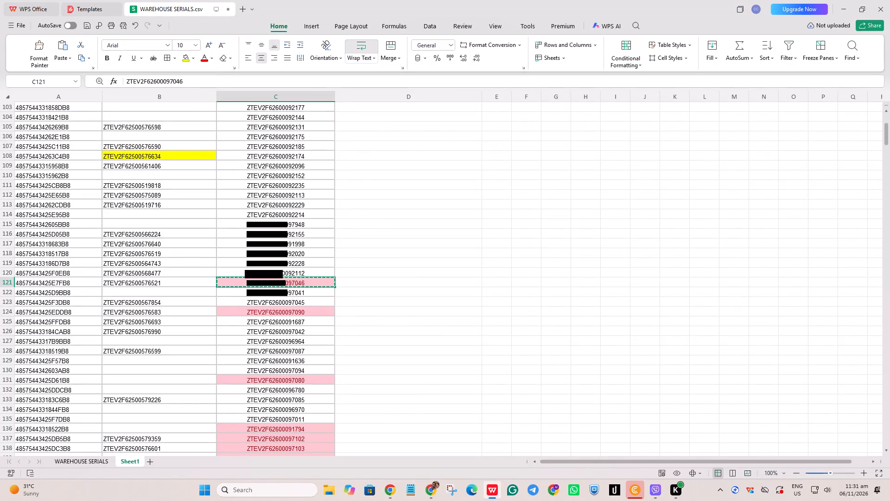
pyautogui.hotkey('alt', 'Tab')
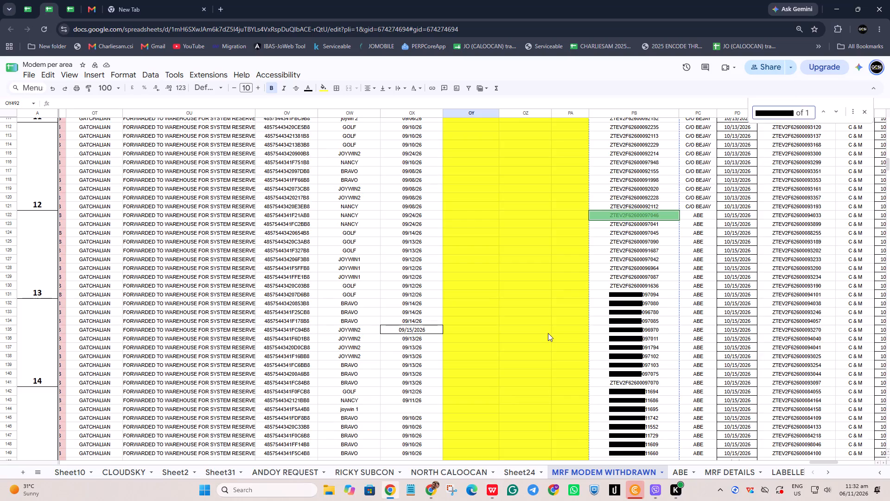
# Examine the older withdrawal columns OJ to OV in MRF MODEM WITHDRAWN around rows 112 to 149 for highlighted serials.
pyautogui.click(284, 305)
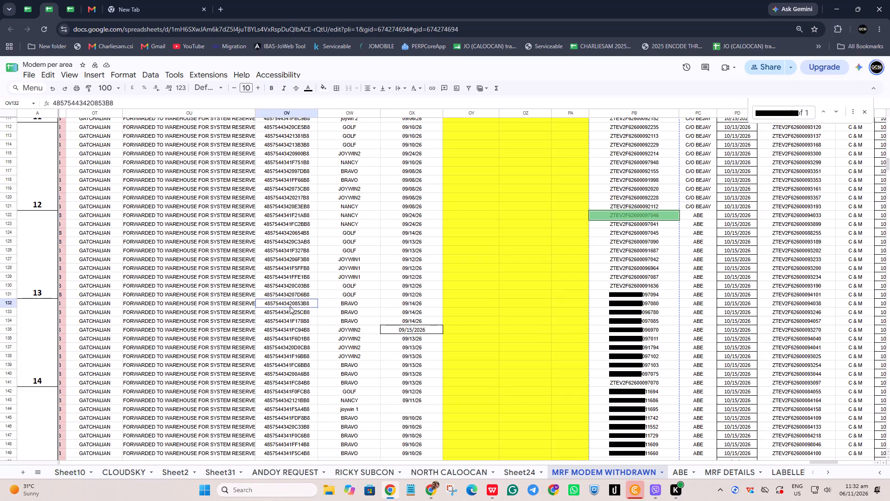
pyautogui.press('Left')
pyautogui.press('Left')
pyautogui.press('Left')
pyautogui.press('Left')
pyautogui.press('Left')
pyautogui.press('Left')
pyautogui.press('Left')
pyautogui.press('Left')
pyautogui.press('Left')
pyautogui.press('Left')
pyautogui.press('Left')
pyautogui.press('Left')
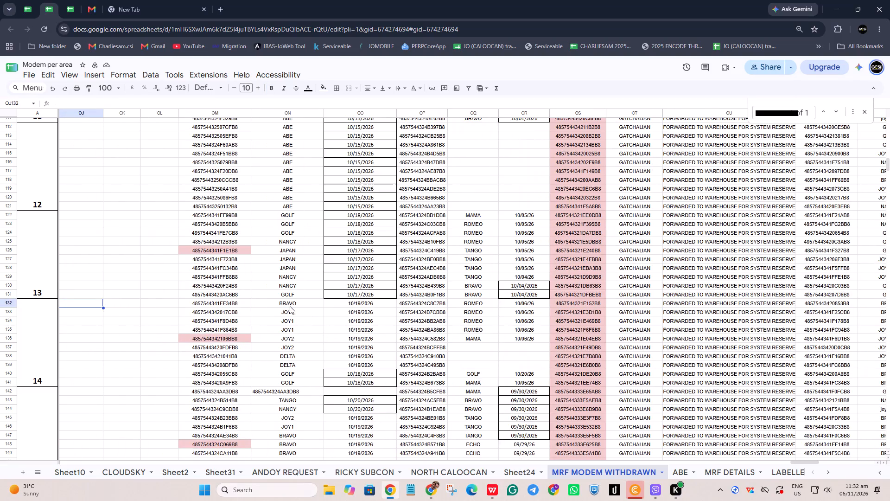
pyautogui.press('Right')
pyautogui.press('Right')
pyautogui.press('Right')
pyautogui.press('Right')
pyautogui.press('Right')
pyautogui.press('Right')
pyautogui.press('Right')
pyautogui.press('Right')
pyautogui.press('Right')
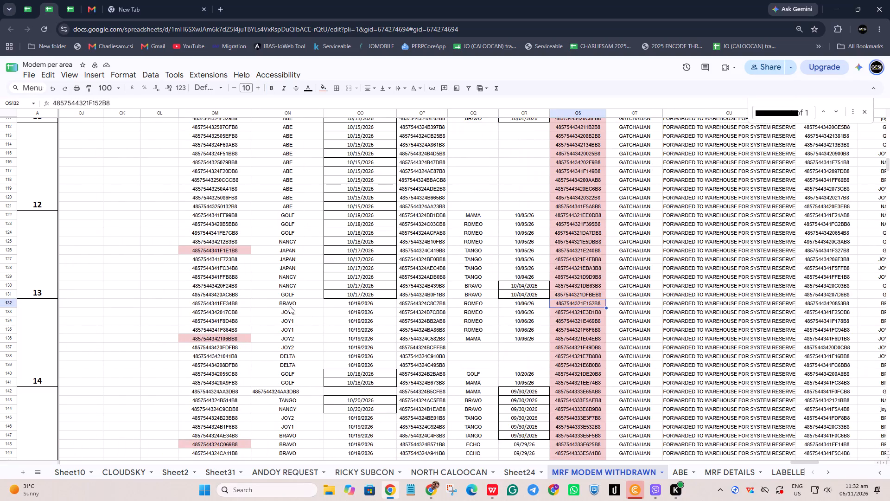
pyautogui.press('Up')
pyautogui.press('Up')
pyautogui.press('Up')
pyautogui.press('Up')
pyautogui.press('Up')
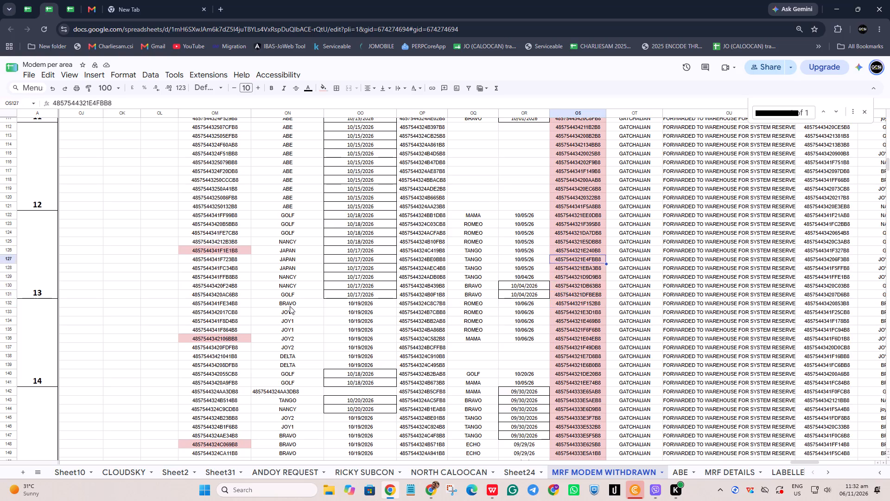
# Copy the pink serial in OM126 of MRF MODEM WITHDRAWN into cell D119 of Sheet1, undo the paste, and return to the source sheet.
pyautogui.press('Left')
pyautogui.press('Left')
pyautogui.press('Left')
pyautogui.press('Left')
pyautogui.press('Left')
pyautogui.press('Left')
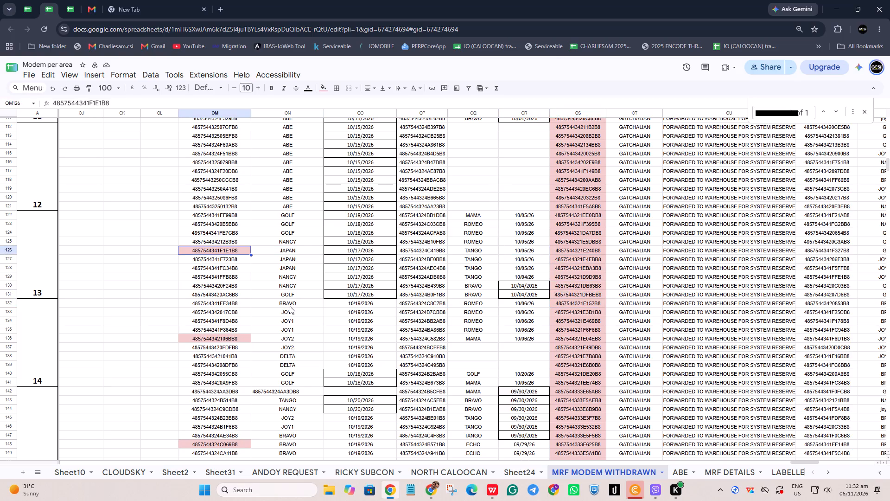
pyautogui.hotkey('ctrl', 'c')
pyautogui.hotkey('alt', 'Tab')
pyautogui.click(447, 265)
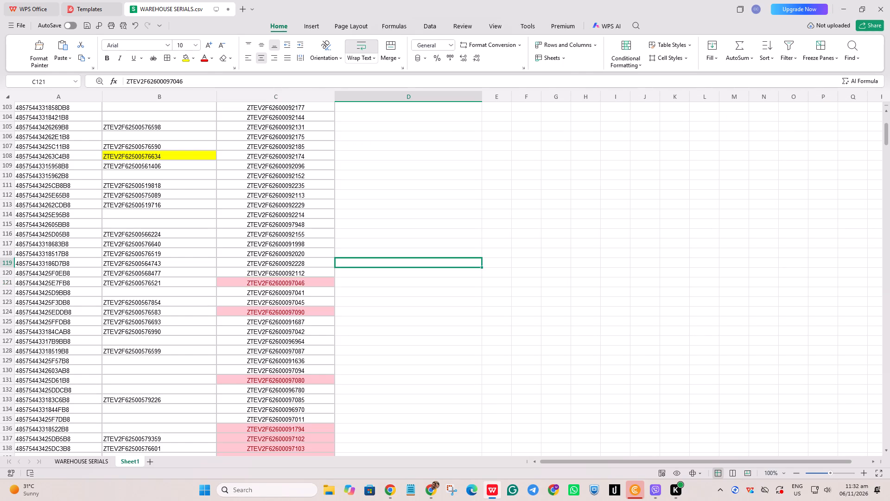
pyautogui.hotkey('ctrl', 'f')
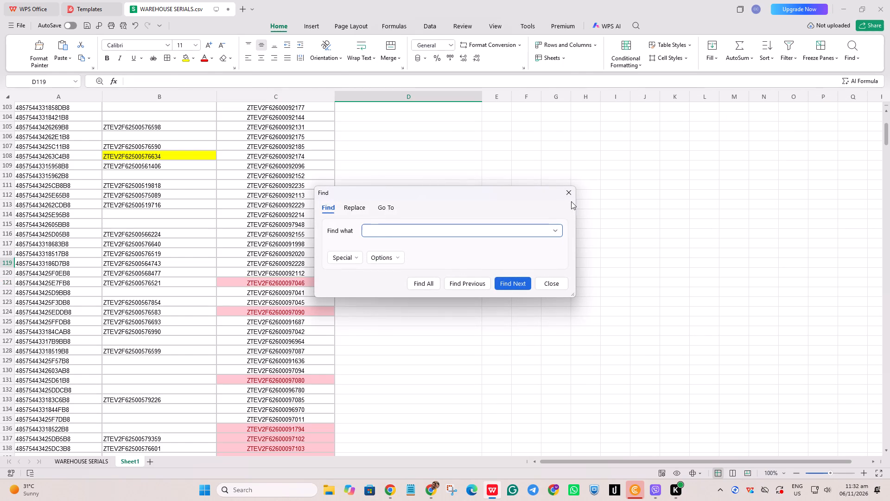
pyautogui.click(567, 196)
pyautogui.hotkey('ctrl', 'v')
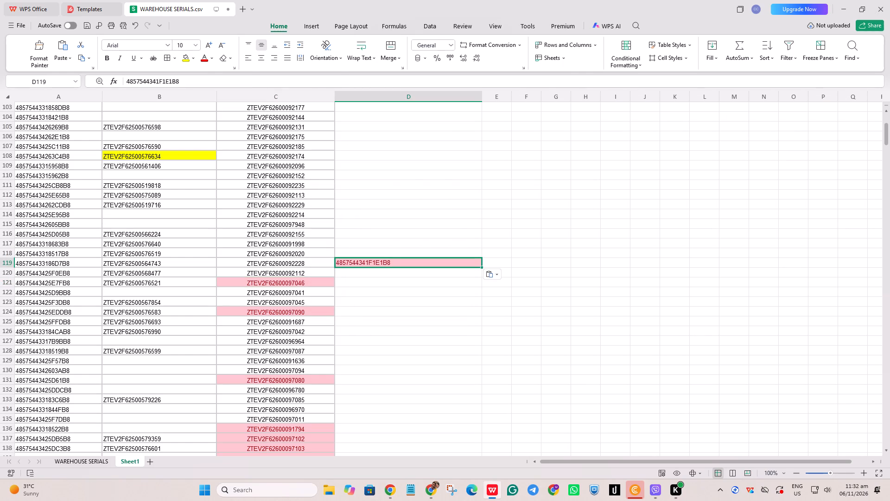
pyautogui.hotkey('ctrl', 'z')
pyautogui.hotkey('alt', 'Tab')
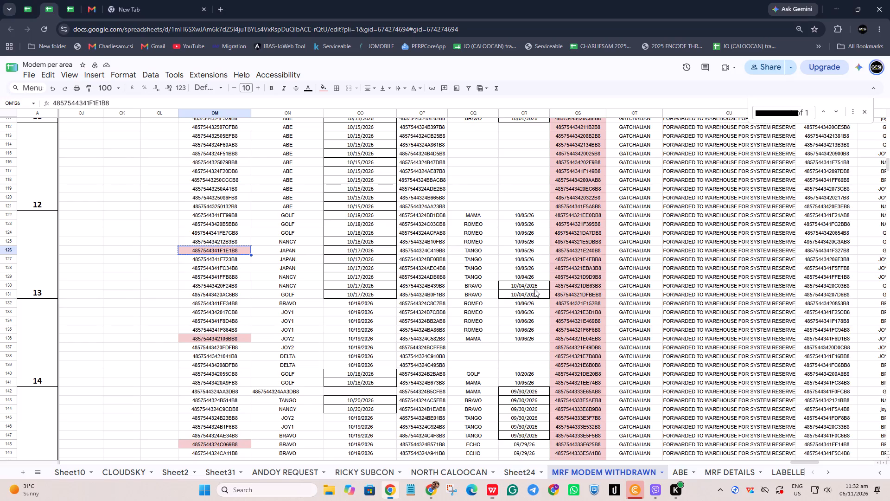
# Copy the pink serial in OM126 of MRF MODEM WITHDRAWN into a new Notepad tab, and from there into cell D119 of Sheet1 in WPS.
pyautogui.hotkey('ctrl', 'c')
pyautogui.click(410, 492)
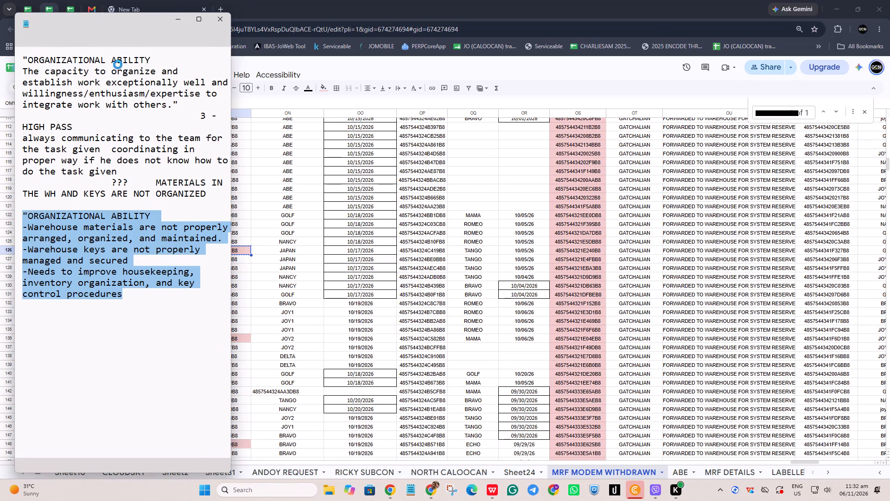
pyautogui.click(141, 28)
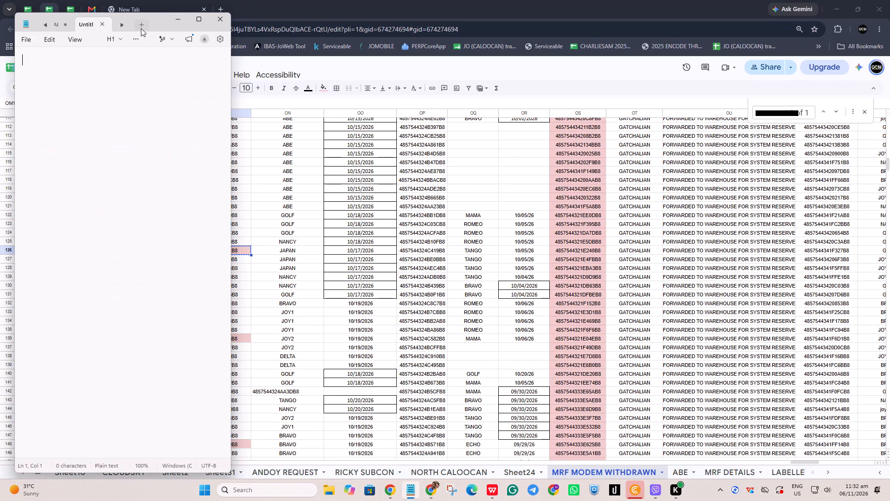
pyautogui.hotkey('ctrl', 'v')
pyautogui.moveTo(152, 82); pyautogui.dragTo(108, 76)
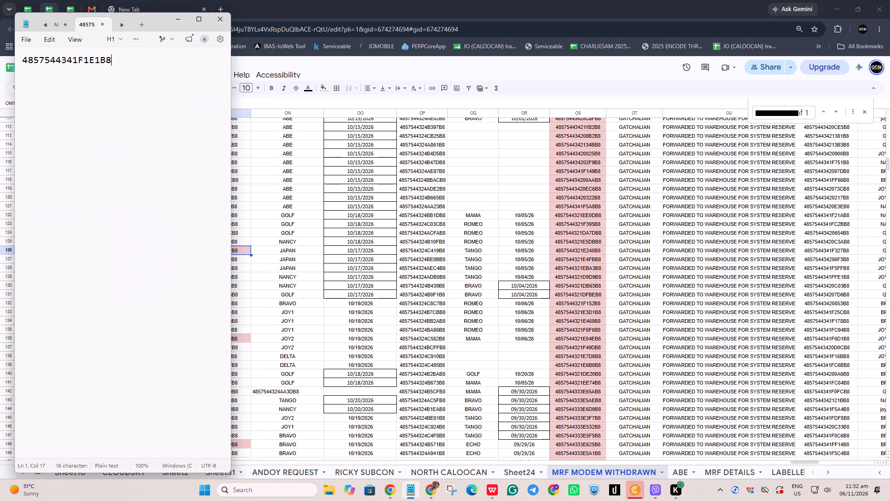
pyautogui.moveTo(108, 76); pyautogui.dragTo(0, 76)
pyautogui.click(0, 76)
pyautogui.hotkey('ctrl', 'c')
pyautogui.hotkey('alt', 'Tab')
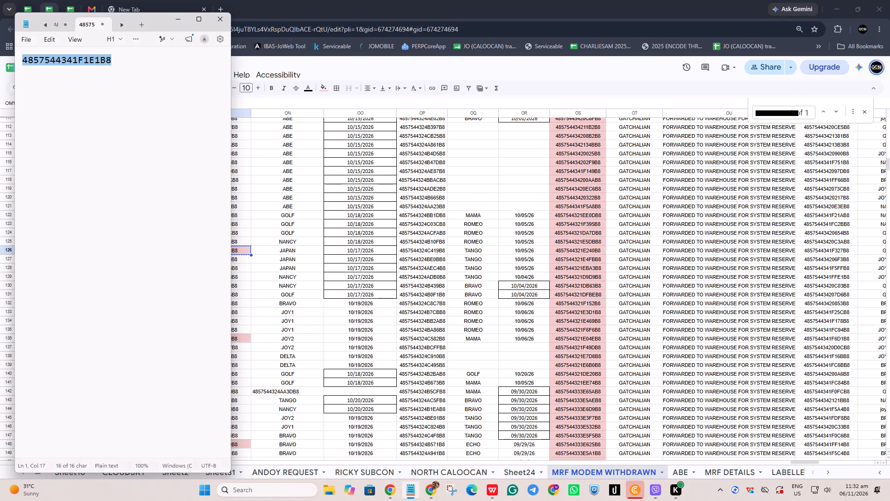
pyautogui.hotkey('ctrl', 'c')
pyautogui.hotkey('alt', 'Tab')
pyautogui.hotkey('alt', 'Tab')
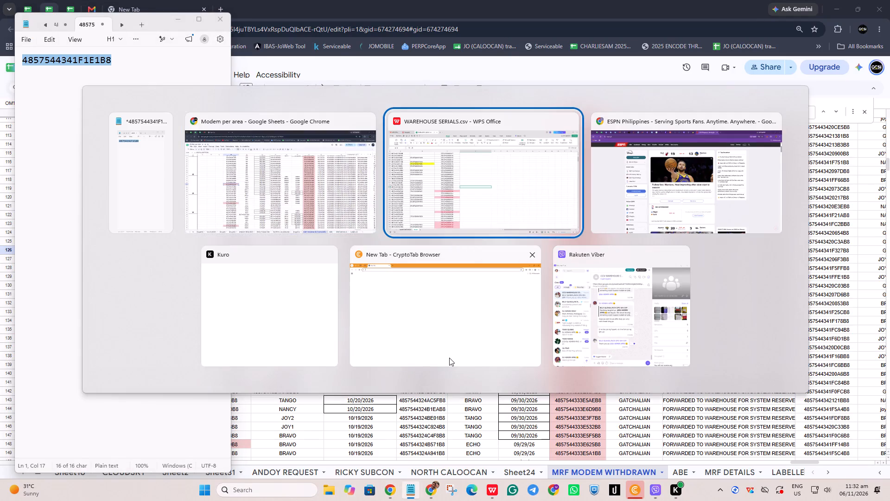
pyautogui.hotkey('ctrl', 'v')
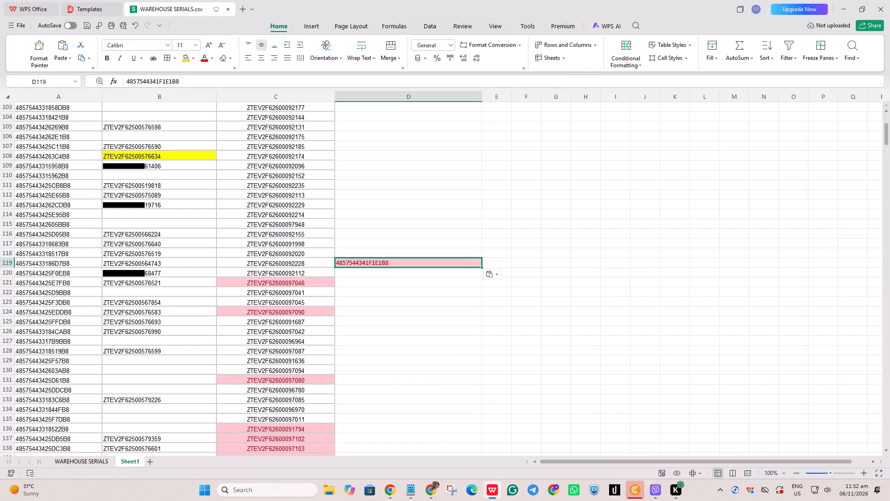
# Search Sheet1 for other occurrences of the serial in cell D119.
pyautogui.click(420, 264)
pyautogui.hotkey('ctrl', 'c')
pyautogui.hotkey('ctrl', 'f')
pyautogui.hotkey('ctrl', 'v')
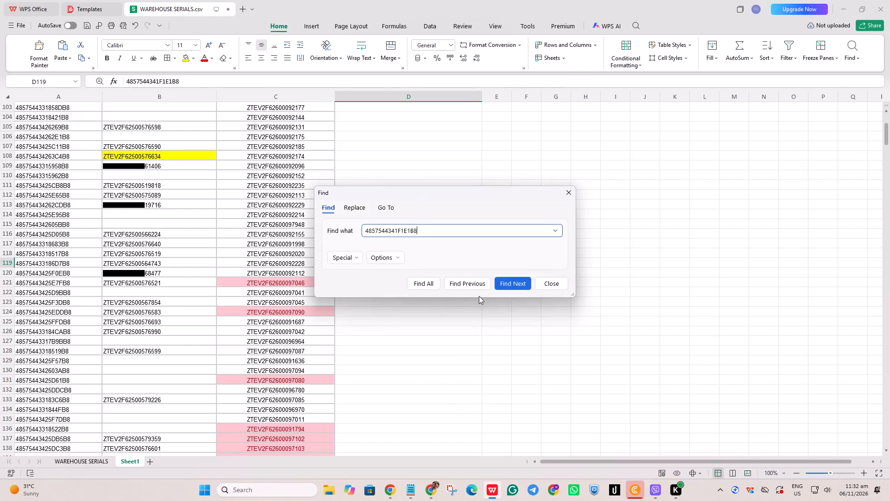
pyautogui.click(519, 284)
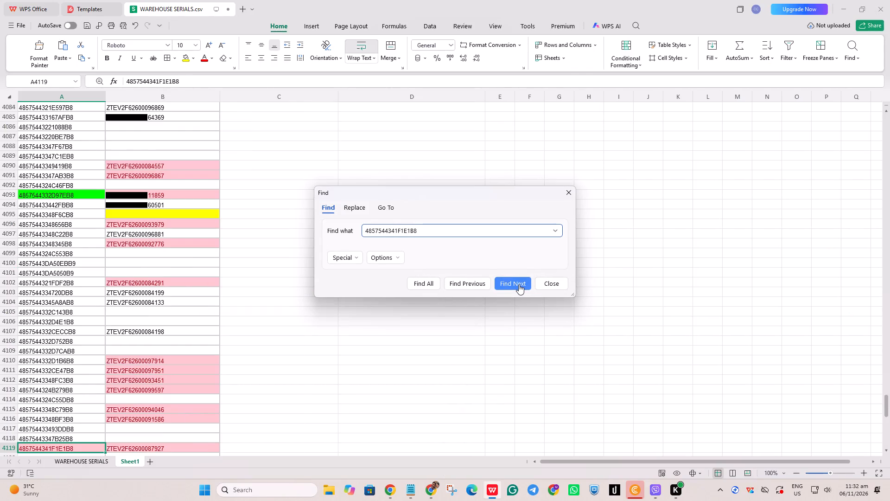
pyautogui.click(519, 284)
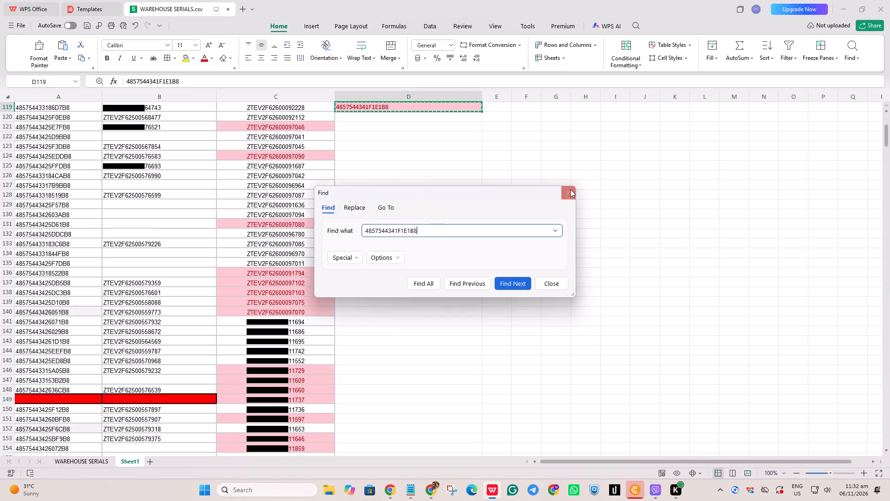
pyautogui.click(570, 189)
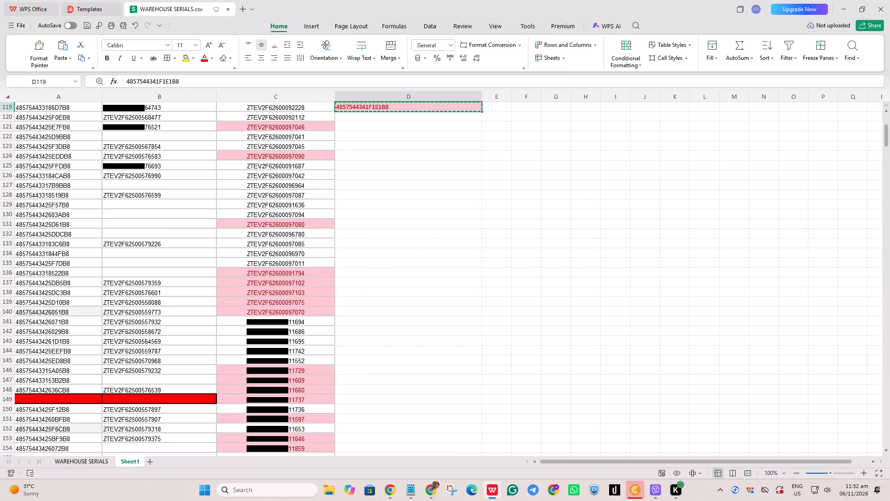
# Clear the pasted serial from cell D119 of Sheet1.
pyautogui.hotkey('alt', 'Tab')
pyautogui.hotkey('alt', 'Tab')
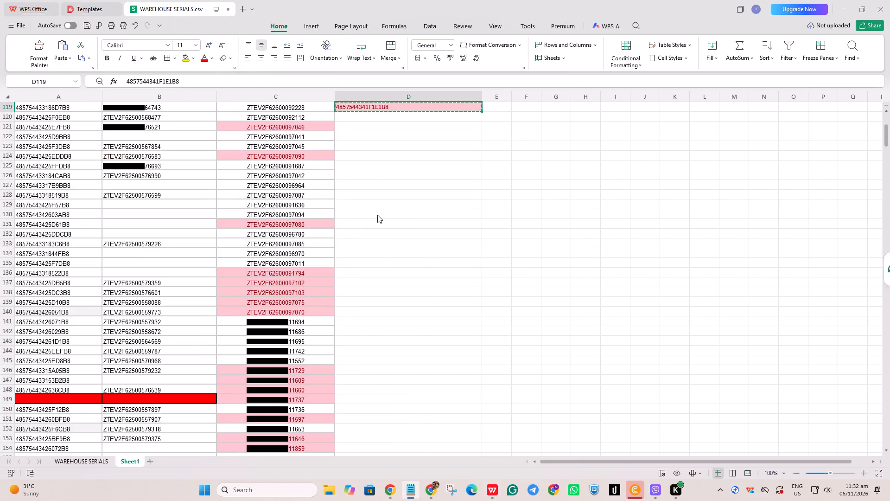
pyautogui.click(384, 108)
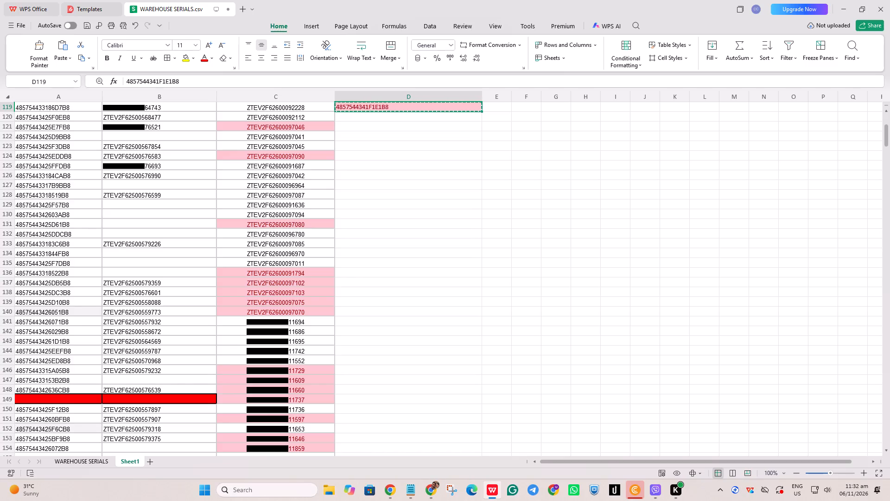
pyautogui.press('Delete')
# Copy the unhighlighted serial in OM127 of MRF MODEM WITHDRAWN in Chrome and search Sheet1 in WPS for it.
pyautogui.hotkey('alt', 'Tab')
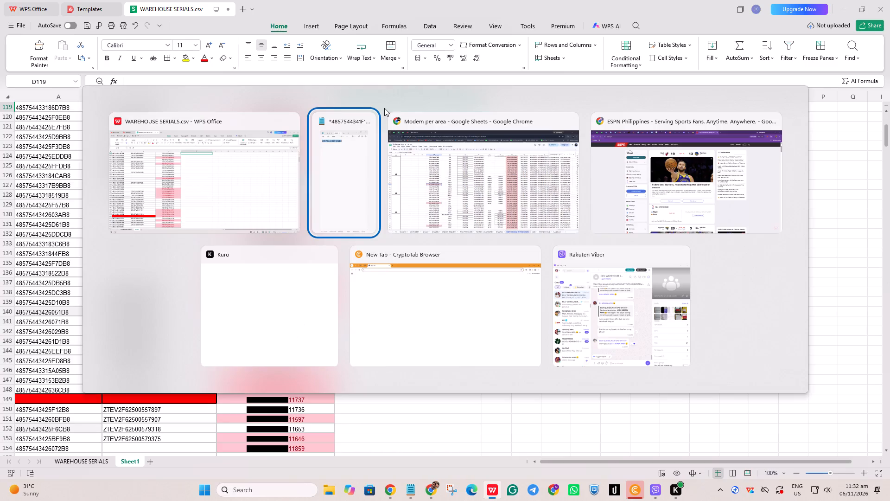
pyautogui.hotkey('alt', 'Tab')
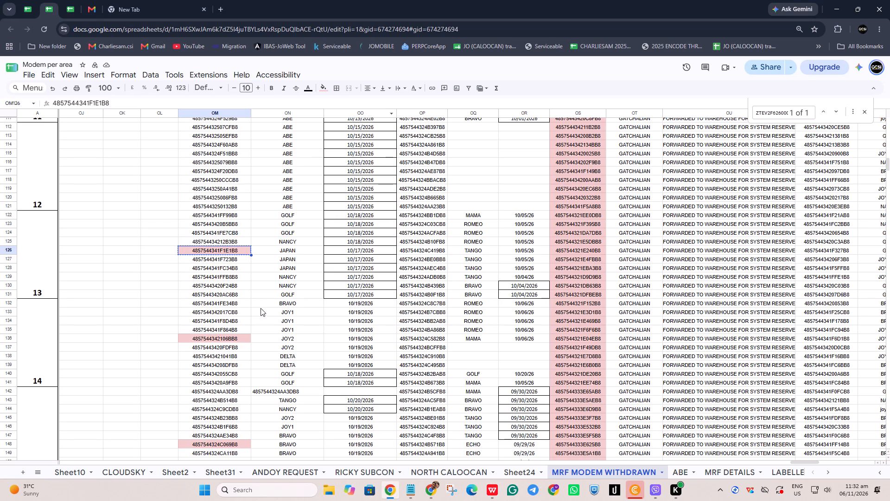
pyautogui.click(238, 260)
pyautogui.hotkey('ctrl', 'c')
pyautogui.hotkey('alt', 'Tab')
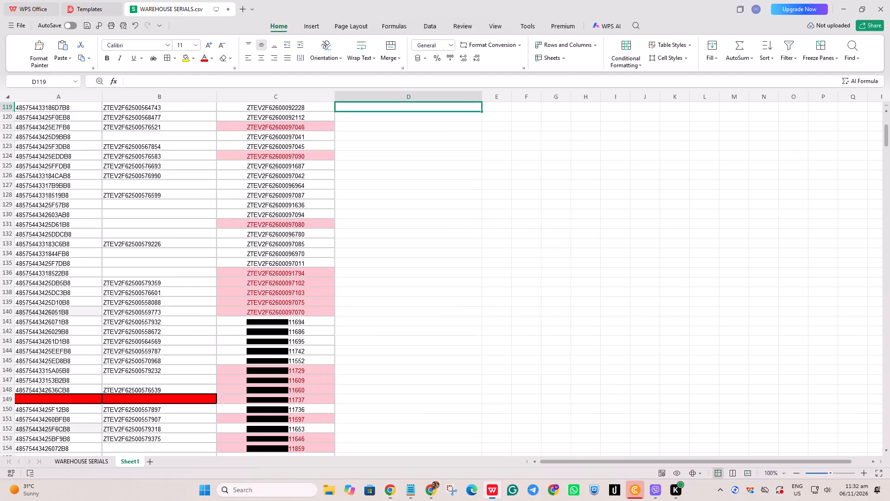
pyautogui.hotkey('ctrl', 'f')
pyautogui.hotkey('ctrl', 'v')
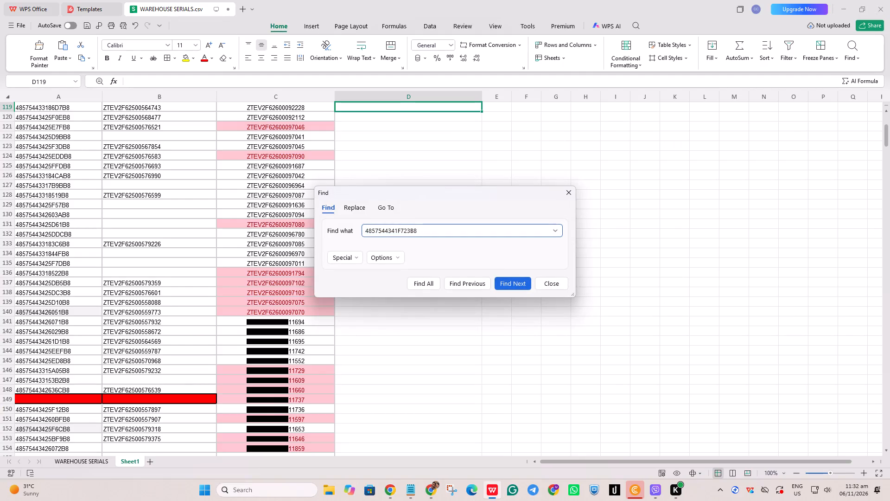
pyautogui.hotkey('alt', 'Tab')
pyautogui.hotkey('ctrl', 'c')
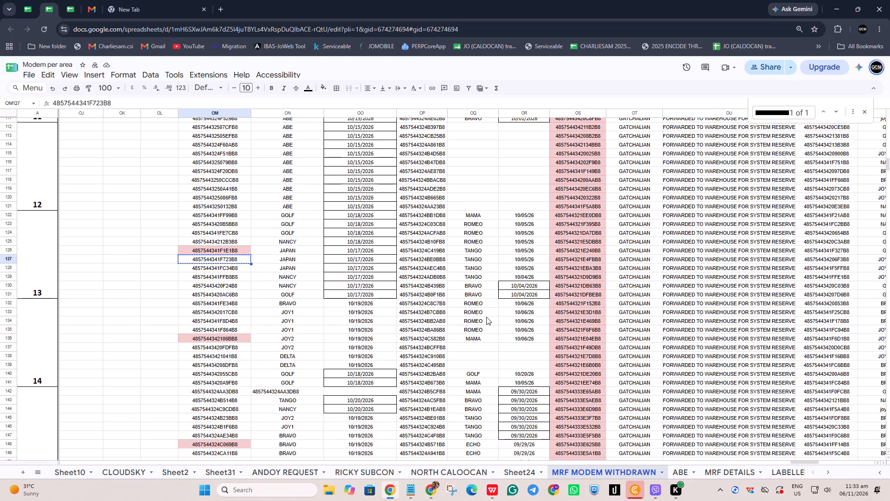
pyautogui.hotkey('alt', 'Tab')
pyautogui.click(514, 280)
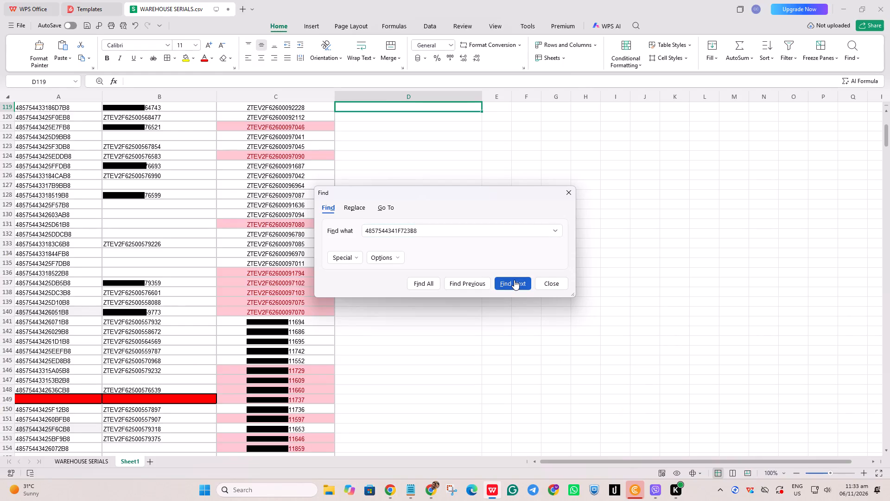
pyautogui.click(514, 280)
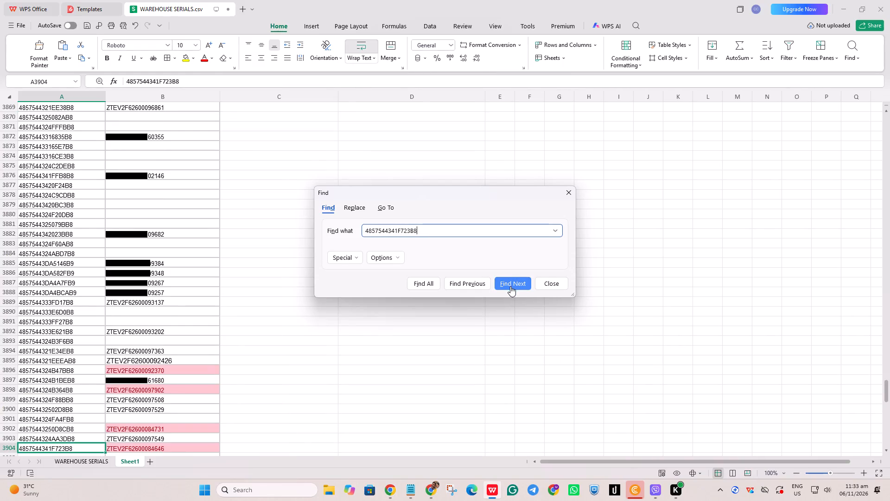
pyautogui.click(510, 286)
pyautogui.click(510, 288)
# Examine columns OM to OV of MRF MODEM WITHDRAWN in Chrome, from the header row to around row 140, for pink-highlighted serials.
pyautogui.hotkey('alt', 'Tab')
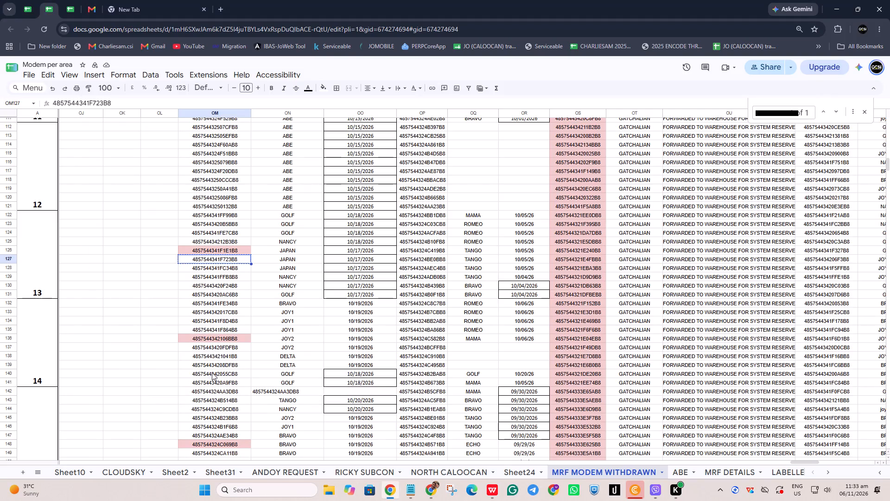
pyautogui.click(212, 373)
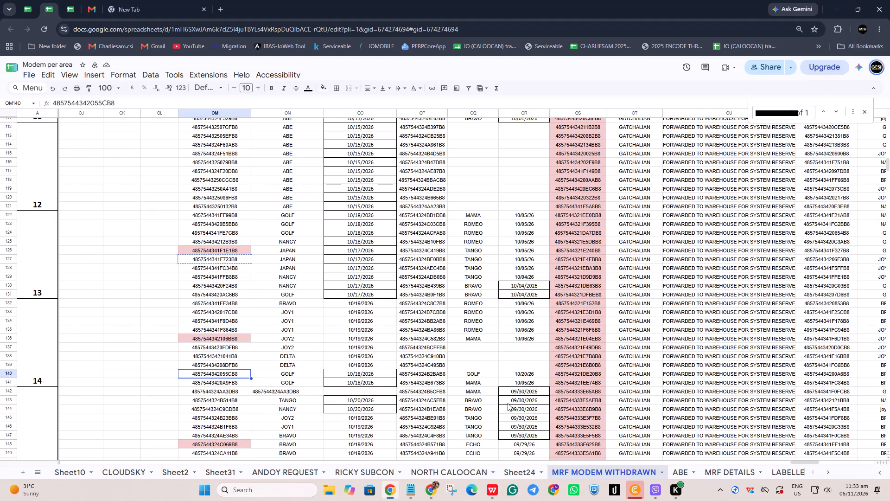
pyautogui.scroll(17, 582, 388)
pyautogui.scroll(5, 582, 385)
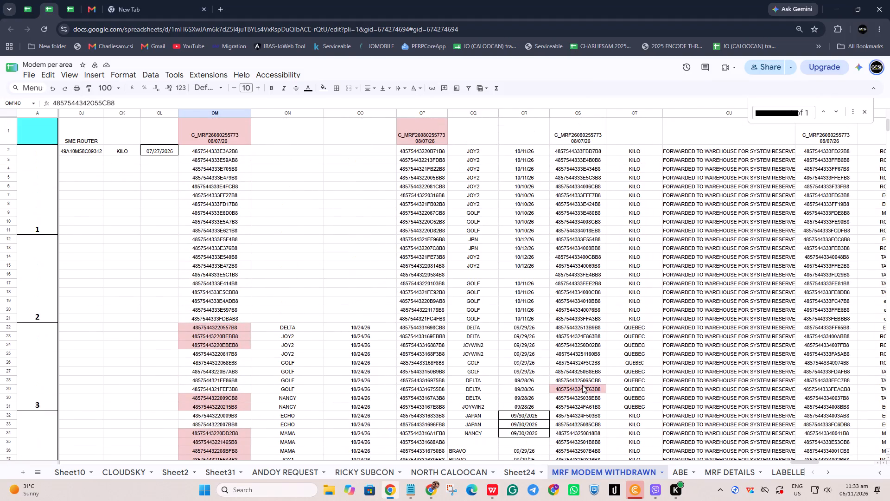
pyautogui.scroll(4, 582, 385)
pyautogui.scroll(-9, 582, 385)
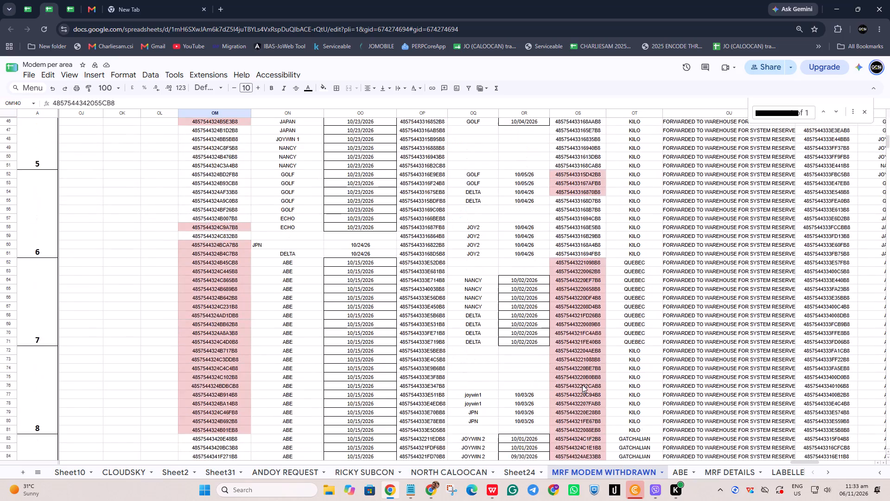
pyautogui.scroll(-3, 582, 385)
pyautogui.scroll(1, 581, 386)
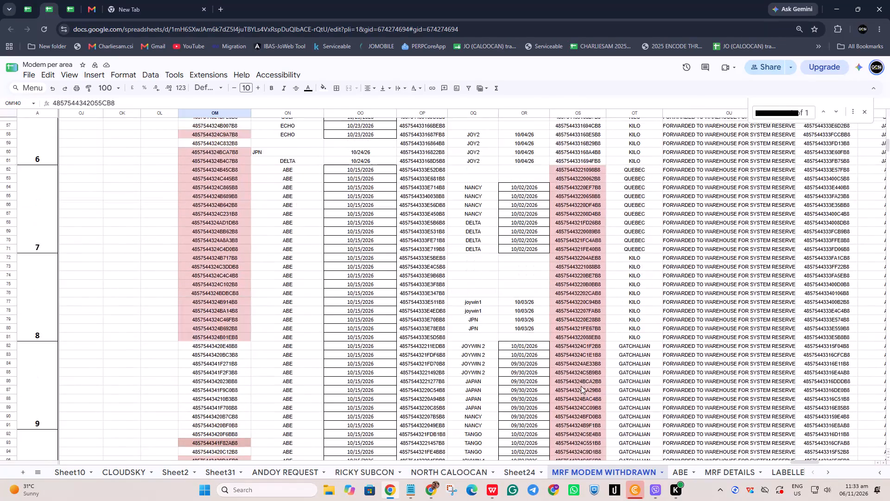
pyautogui.scroll(1, 581, 386)
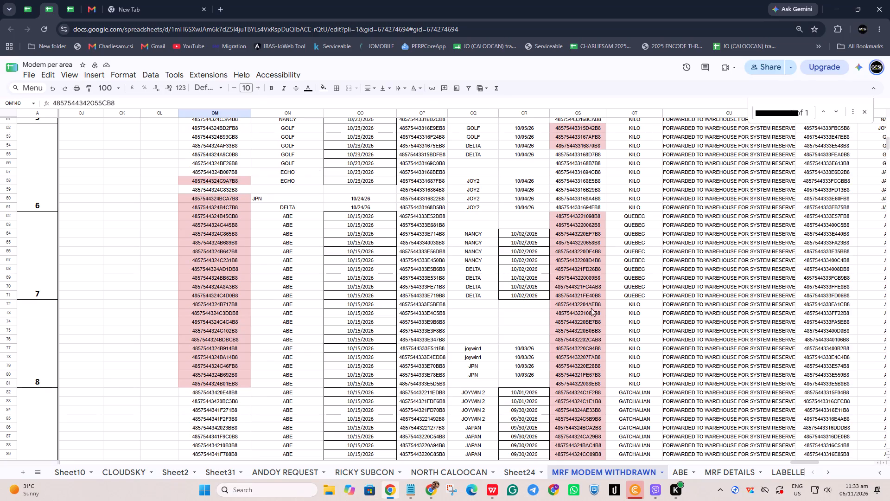
# Close the open searches in MRF MODEM WITHDRAWN and in Sheet1 of WAREHOUSE SERIALS, ending on the Chrome sheet.
pyautogui.click(700, 245)
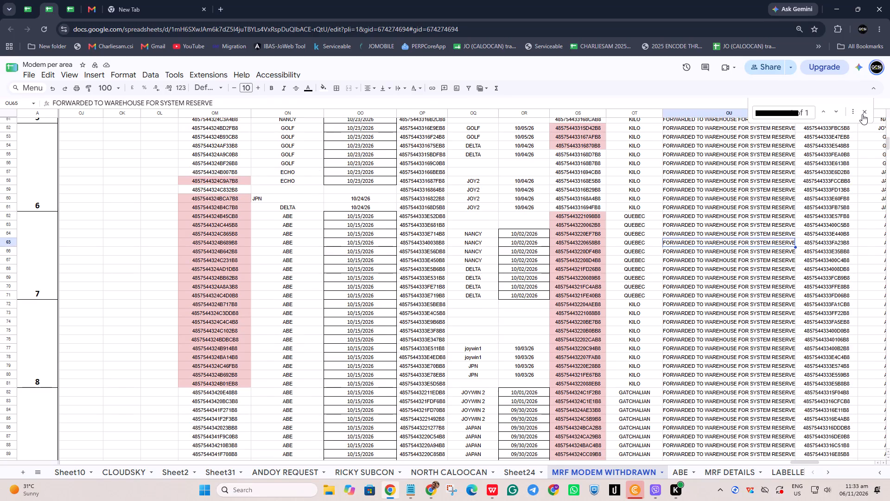
pyautogui.click(863, 114)
pyautogui.hotkey('alt', 'Tab')
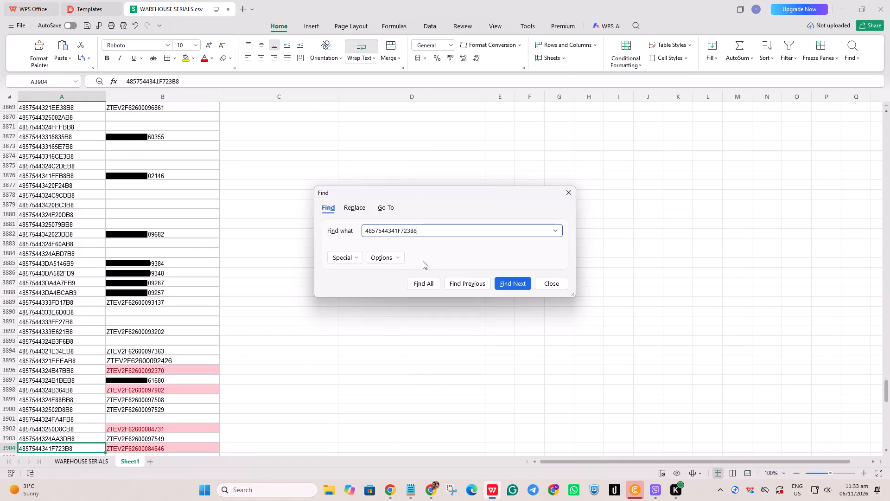
pyautogui.click(543, 284)
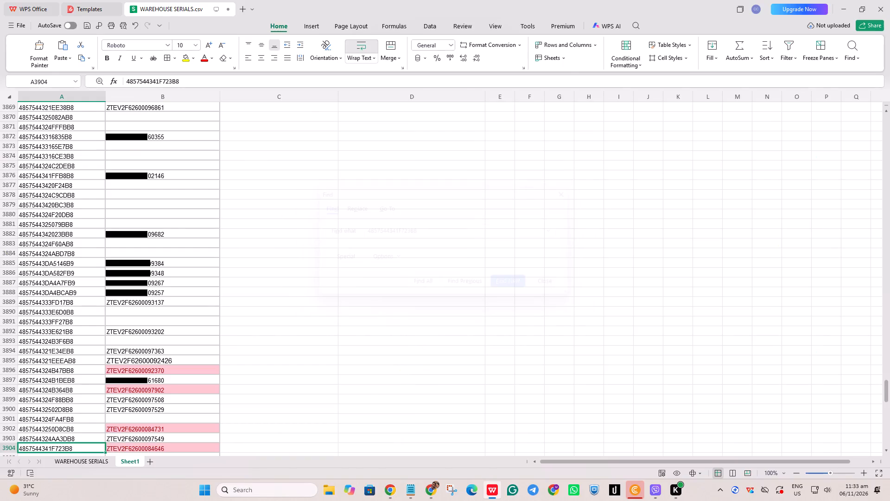
pyautogui.hotkey('alt', 'Tab')
# Examine the older withdrawal columns of MRF MODEM WITHDRAWN back to column NS, from row 122 up to the header row.
pyautogui.press('Left')
pyautogui.press('Left')
pyautogui.press('Left')
pyautogui.press('Left')
pyautogui.press('Left')
pyautogui.press('Left')
pyautogui.press('Left')
pyautogui.press('Left')
pyautogui.press('Left')
pyautogui.press('Left')
pyautogui.press('Left')
pyautogui.press('Left')
pyautogui.press('Left')
pyautogui.press('Left')
pyautogui.press('Left')
pyautogui.press('Left')
pyautogui.press('Left')
pyautogui.press('Left')
pyautogui.press('Left')
pyautogui.press('Left')
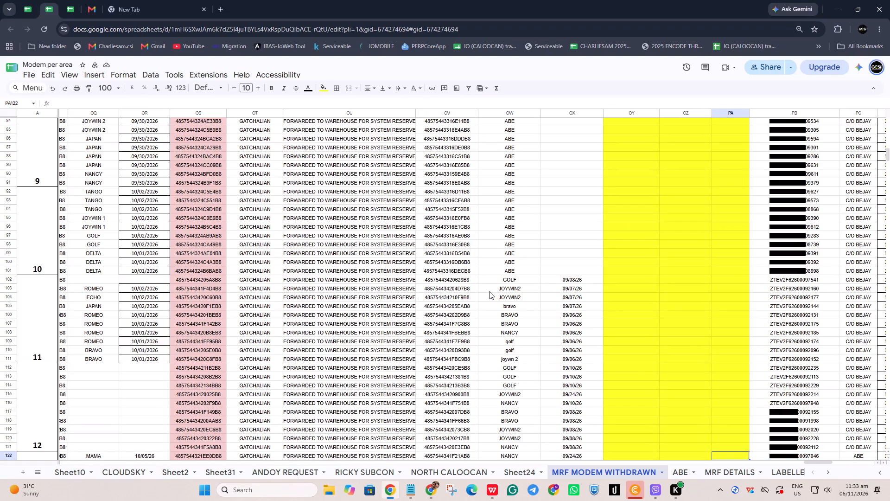
pyautogui.press('Right')
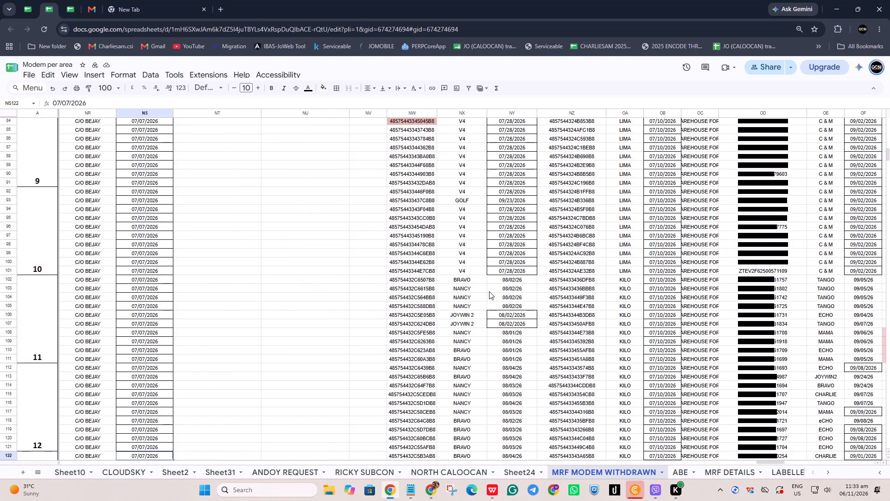
pyautogui.press('Up')
pyautogui.press('Up')
pyautogui.press('Up')
pyautogui.press('Up')
pyautogui.press('Up')
pyautogui.press('Up')
pyautogui.press('Up')
pyautogui.press('Up')
pyautogui.press('Up')
pyautogui.press('Up')
pyautogui.press('Up')
pyautogui.press('Up')
pyautogui.press('Up')
pyautogui.press('Up')
pyautogui.press('Up')
pyautogui.press('Up')
pyautogui.press('Up')
pyautogui.press('Up')
pyautogui.press('Up')
pyautogui.press('Up')
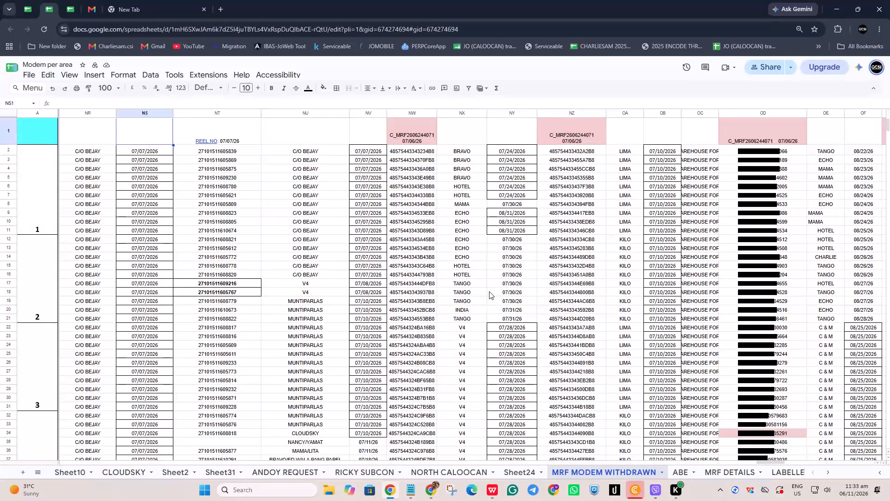
pyautogui.press('Right')
pyautogui.press('Right')
pyautogui.press('Right')
pyautogui.press('Right')
pyautogui.press('Right')
pyautogui.press('Down')
pyautogui.press('Down')
pyautogui.press('Down')
pyautogui.press('Down')
pyautogui.press('Down')
pyautogui.press('Down')
pyautogui.press('Down')
pyautogui.press('Down')
pyautogui.press('Down')
pyautogui.press('Down')
pyautogui.press('Down')
pyautogui.press('Down')
pyautogui.press('Down')
pyautogui.press('Down')
pyautogui.press('Down')
pyautogui.press('Down')
pyautogui.press('Down')
pyautogui.press('Down')
pyautogui.press('Down')
pyautogui.press('Down')
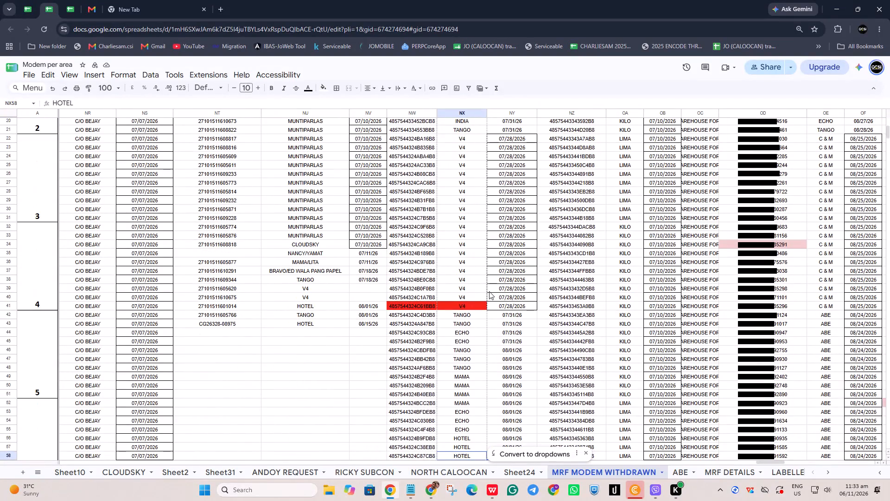
pyautogui.press('Down')
pyautogui.press('Down')
pyautogui.press('Down')
pyautogui.press('Down')
pyautogui.press('Down')
pyautogui.press('Down')
pyautogui.press('Down')
pyautogui.press('Down')
pyautogui.press('Down')
pyautogui.press('Down')
pyautogui.press('Down')
pyautogui.press('Down')
pyautogui.press('Down')
pyautogui.press('Down')
pyautogui.press('Down')
pyautogui.press('Down')
pyautogui.press('Down')
pyautogui.press('Down')
pyautogui.press('Down')
pyautogui.press('Down')
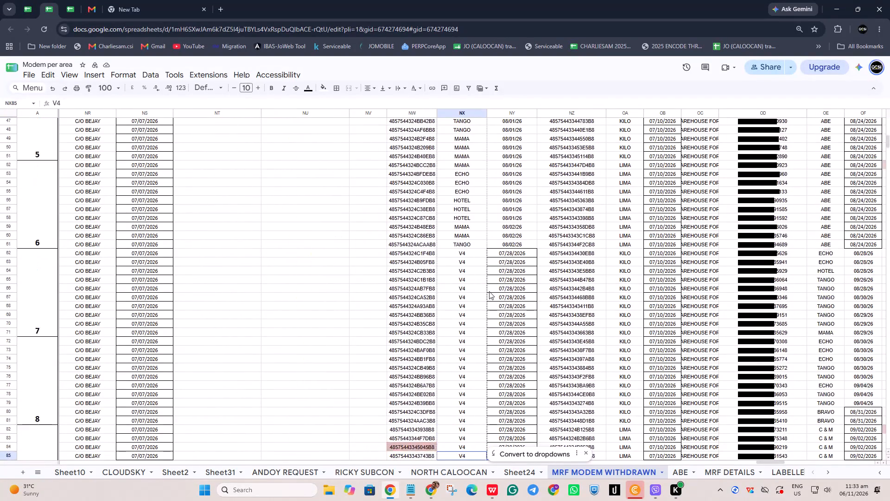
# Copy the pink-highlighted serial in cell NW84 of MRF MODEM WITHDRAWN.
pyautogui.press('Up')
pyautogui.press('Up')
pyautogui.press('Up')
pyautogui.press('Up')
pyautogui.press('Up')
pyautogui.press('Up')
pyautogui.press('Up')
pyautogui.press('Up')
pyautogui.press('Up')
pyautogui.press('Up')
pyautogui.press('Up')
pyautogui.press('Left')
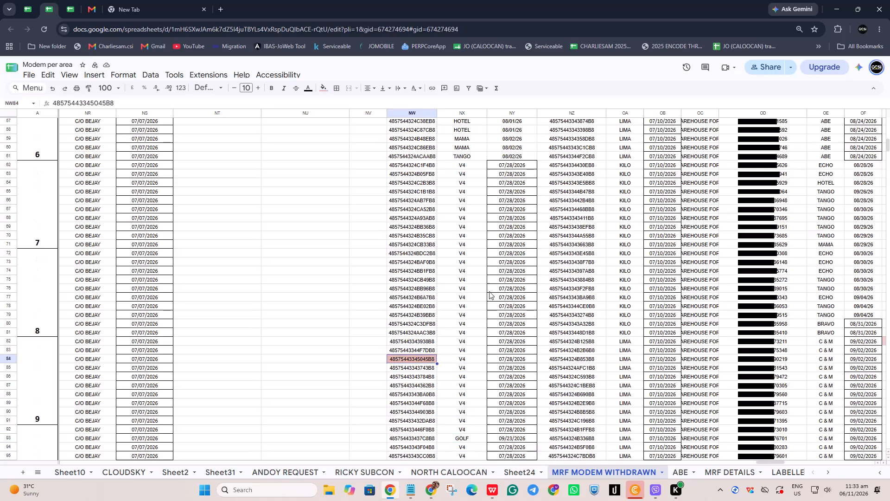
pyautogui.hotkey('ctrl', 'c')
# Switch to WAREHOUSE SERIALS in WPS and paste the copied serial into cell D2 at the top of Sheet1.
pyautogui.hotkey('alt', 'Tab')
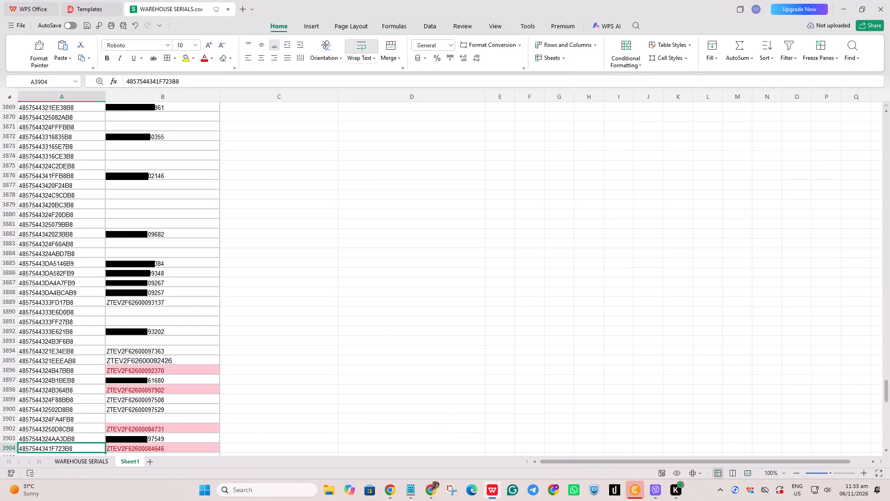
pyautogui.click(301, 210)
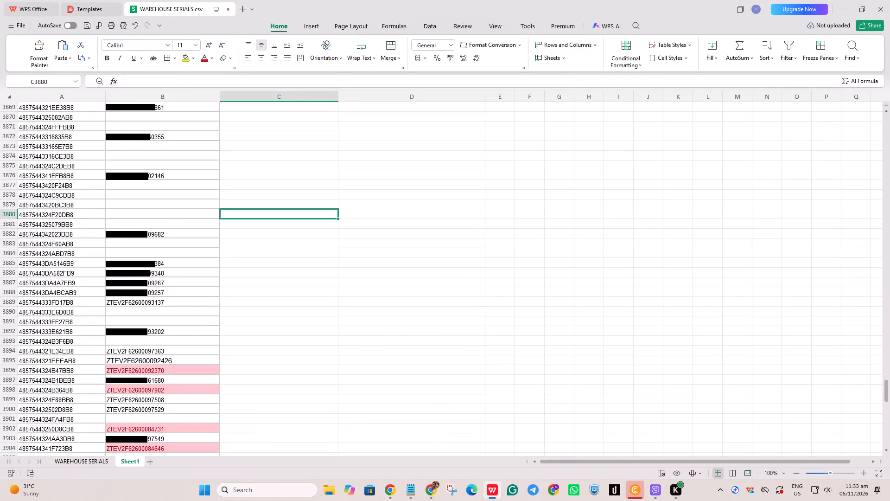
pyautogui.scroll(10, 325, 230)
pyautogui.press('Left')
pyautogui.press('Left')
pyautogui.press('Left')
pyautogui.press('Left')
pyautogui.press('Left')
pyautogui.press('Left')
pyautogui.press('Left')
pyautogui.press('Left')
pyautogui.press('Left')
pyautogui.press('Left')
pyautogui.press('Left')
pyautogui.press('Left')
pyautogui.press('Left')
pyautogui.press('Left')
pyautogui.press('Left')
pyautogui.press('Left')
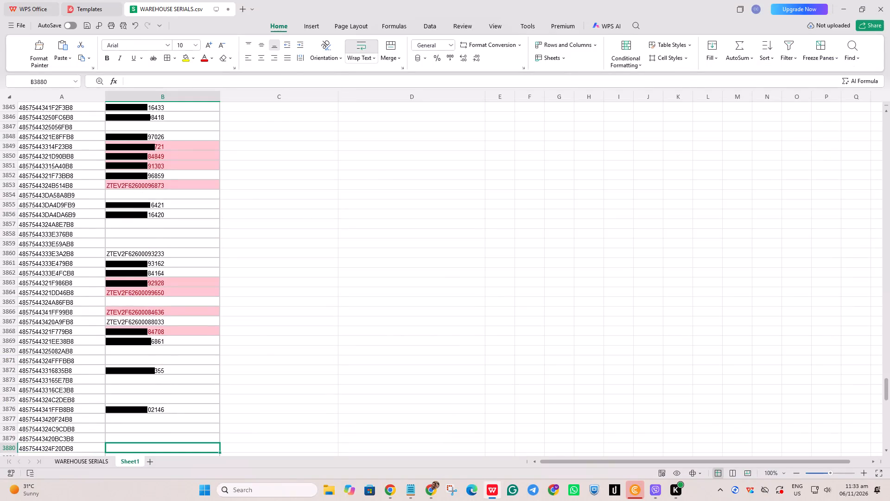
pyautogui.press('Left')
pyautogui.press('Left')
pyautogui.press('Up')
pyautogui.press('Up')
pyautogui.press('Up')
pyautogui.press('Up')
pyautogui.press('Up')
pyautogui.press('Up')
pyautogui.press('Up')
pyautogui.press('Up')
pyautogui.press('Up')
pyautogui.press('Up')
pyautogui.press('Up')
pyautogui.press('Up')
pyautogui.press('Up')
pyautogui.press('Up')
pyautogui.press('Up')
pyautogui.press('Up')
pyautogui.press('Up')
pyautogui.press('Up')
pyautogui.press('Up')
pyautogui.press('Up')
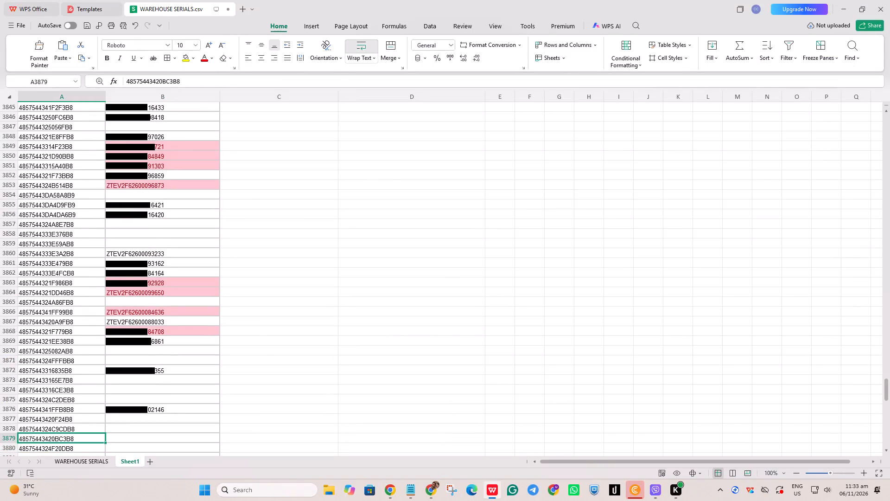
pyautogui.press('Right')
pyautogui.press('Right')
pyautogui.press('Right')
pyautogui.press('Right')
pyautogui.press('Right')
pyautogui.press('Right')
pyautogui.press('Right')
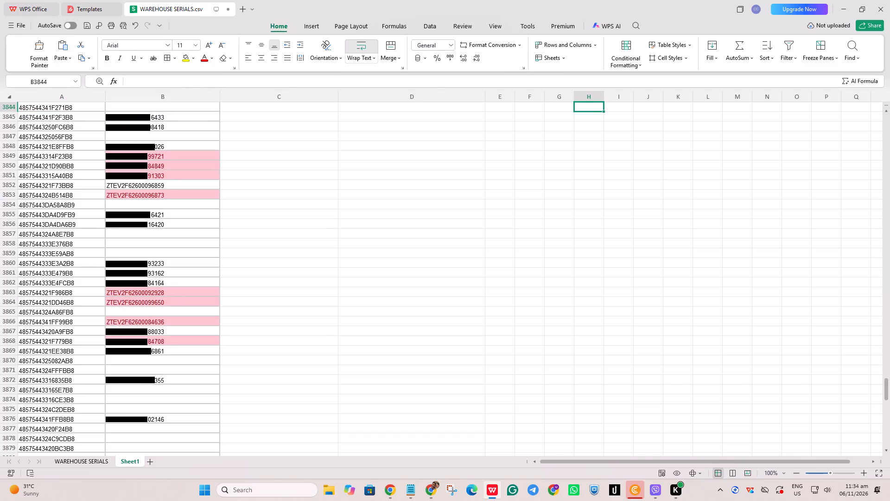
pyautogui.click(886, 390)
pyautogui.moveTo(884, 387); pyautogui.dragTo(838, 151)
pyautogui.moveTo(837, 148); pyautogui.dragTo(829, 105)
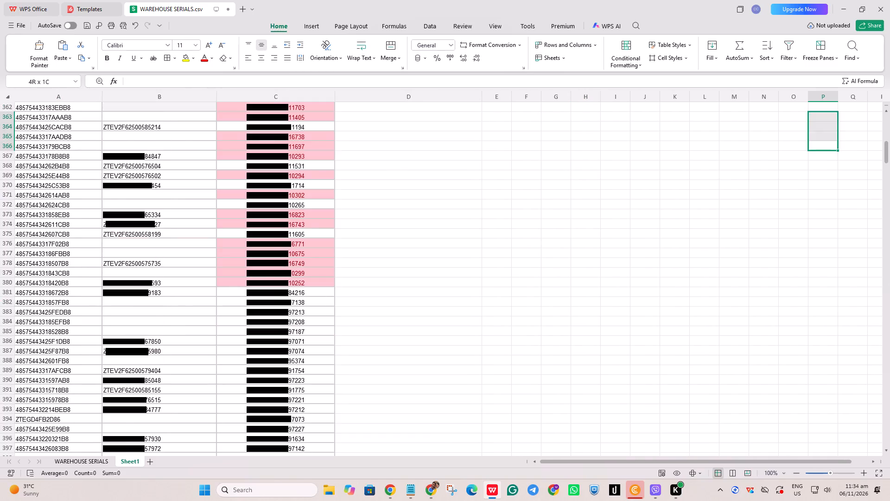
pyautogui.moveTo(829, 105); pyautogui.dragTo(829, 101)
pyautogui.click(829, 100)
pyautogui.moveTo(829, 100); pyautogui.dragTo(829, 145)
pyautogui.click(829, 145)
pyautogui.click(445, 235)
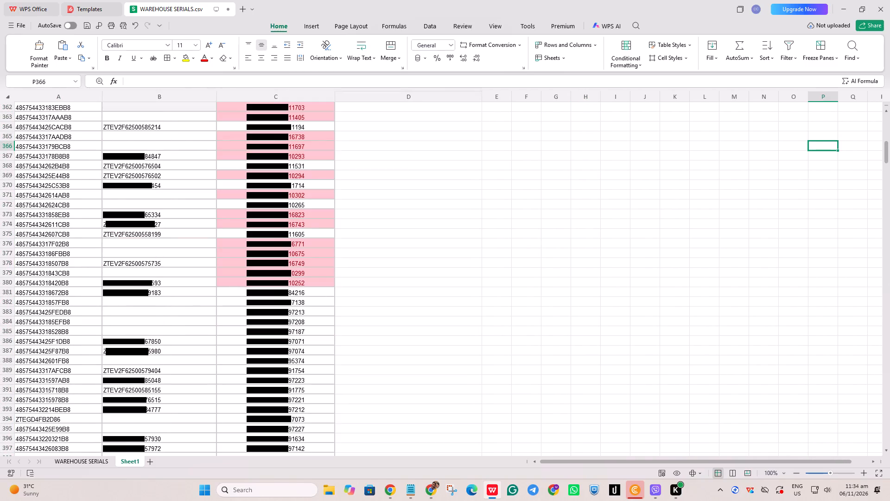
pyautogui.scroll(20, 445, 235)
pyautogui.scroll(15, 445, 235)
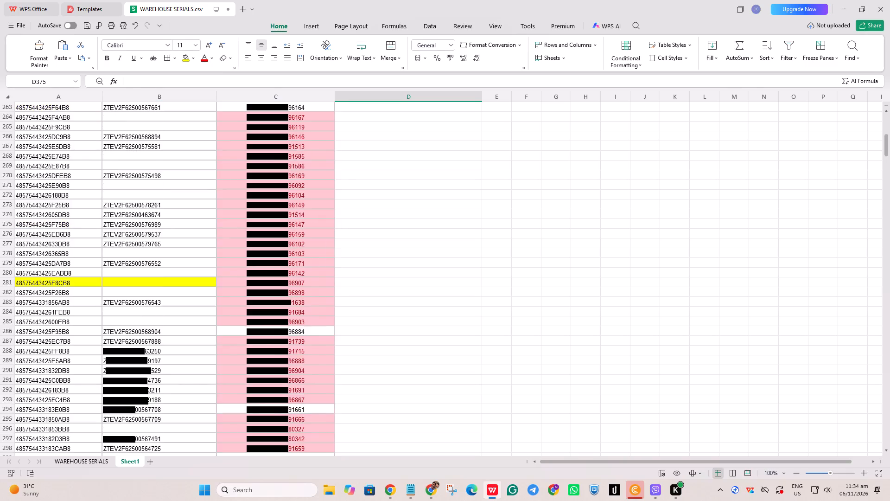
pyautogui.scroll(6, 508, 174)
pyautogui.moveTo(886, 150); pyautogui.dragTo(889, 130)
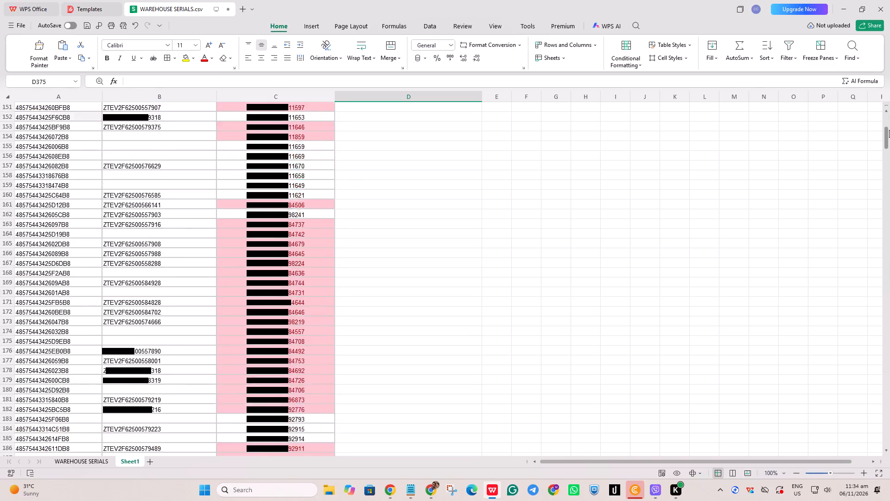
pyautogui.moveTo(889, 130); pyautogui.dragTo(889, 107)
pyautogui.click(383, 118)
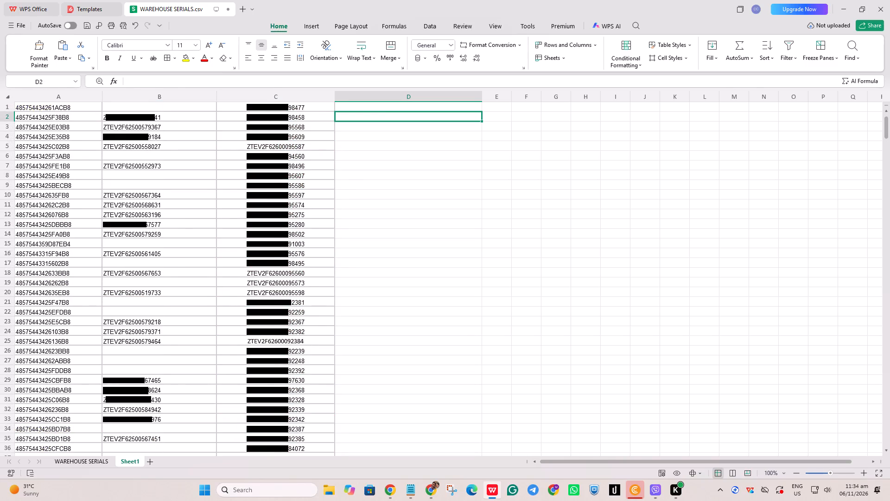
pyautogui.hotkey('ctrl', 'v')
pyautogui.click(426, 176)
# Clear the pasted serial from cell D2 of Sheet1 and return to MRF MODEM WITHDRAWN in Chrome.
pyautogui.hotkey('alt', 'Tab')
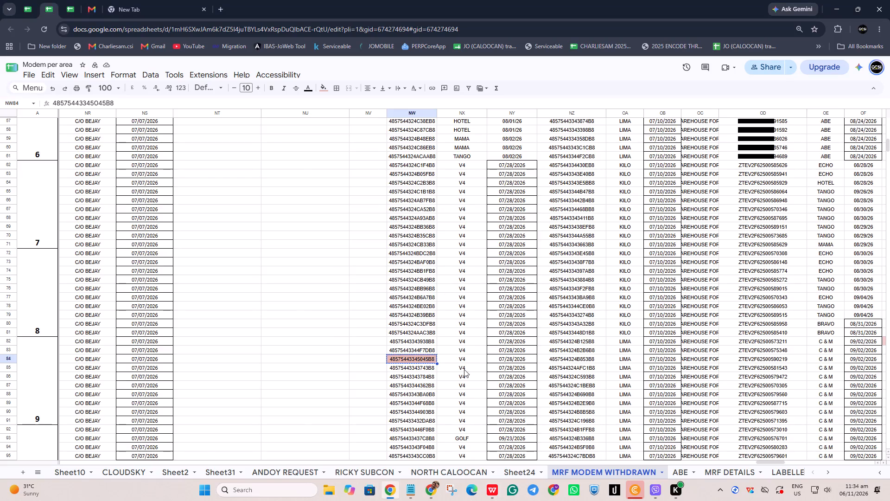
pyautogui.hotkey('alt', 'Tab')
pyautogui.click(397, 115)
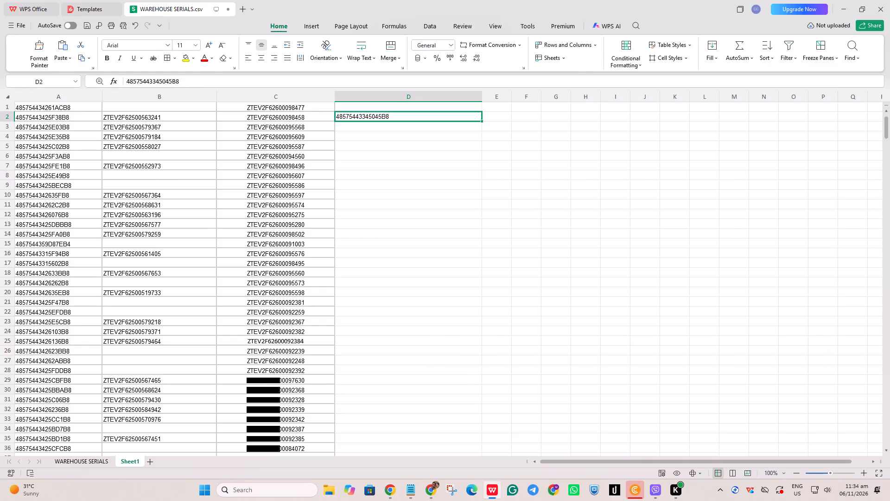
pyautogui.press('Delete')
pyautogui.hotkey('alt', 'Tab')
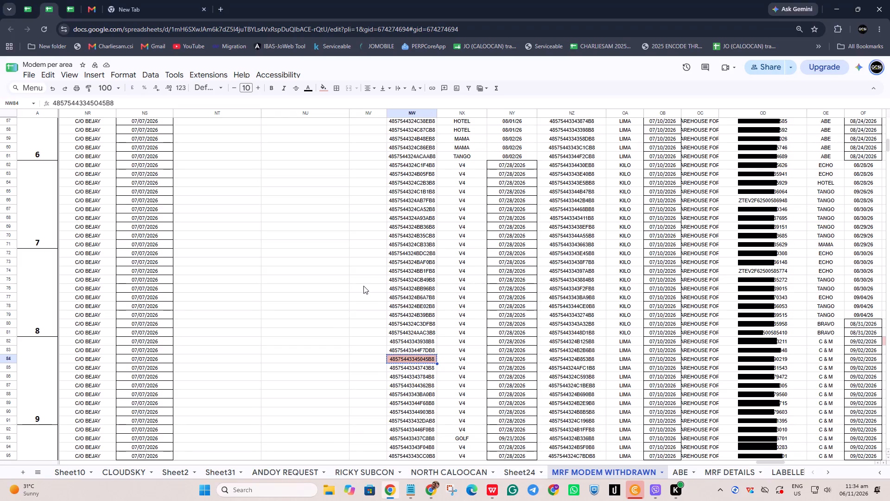
# Examine the withdrawal columns NV to OJ of MRF MODEM WITHDRAWN around row 85 for highlighted serials.
pyautogui.click(354, 371)
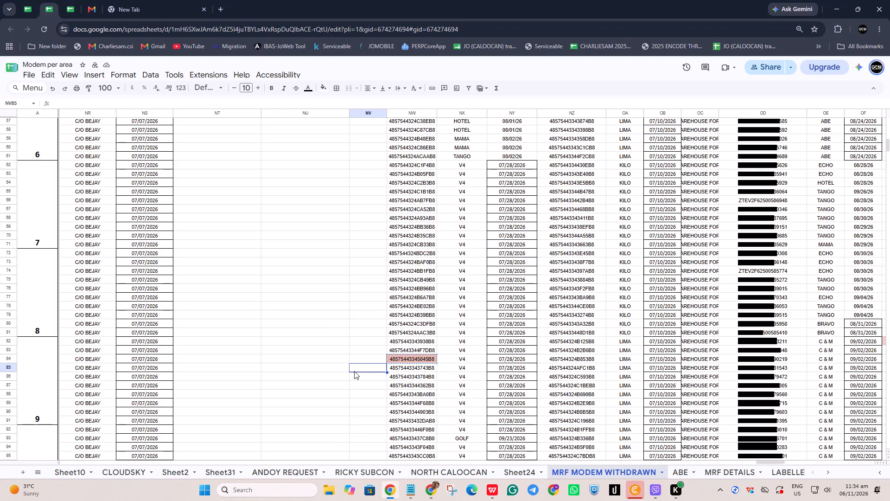
pyautogui.press('Tab')
pyautogui.press('Tab')
pyautogui.press('Tab')
pyautogui.press('Tab')
pyautogui.press('Tab')
pyautogui.press('Tab')
pyautogui.press('Tab')
pyautogui.press('Tab')
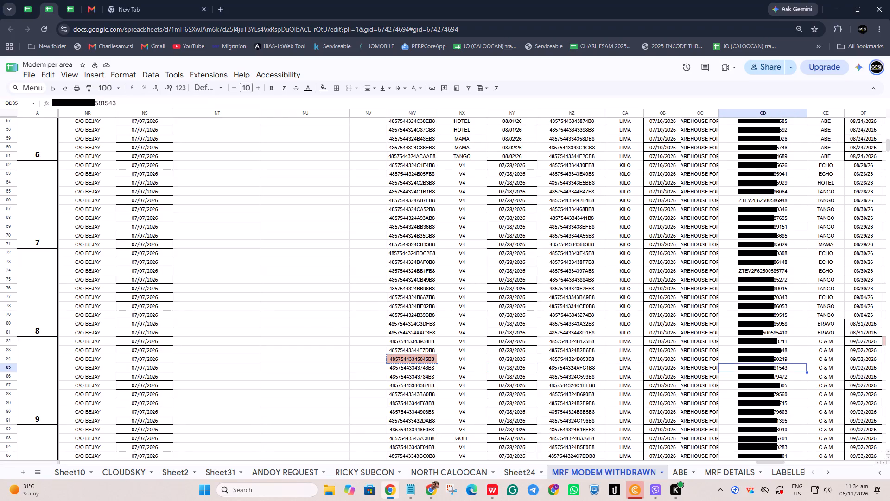
pyautogui.press('Tab')
pyautogui.press('Tab')
pyautogui.press('Tab')
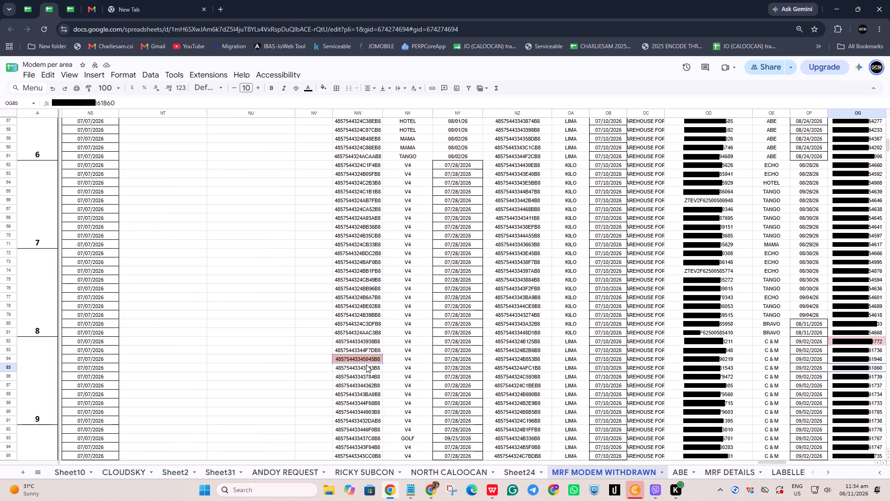
pyautogui.press('Tab')
pyautogui.press('Tab')
pyautogui.press('Tab')
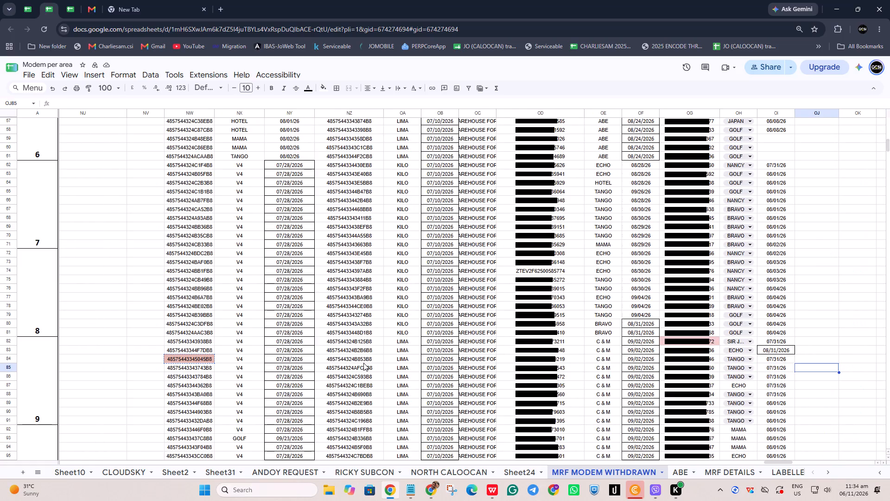
# Examine the serials in column NZ of MRF MODEM WITHDRAWN from row 85 down to row 268 for highlighted cells.
pyautogui.press('Left')
pyautogui.press('Left')
pyautogui.press('Left')
pyautogui.press('Left')
pyautogui.press('Left')
pyautogui.press('Left')
pyautogui.press('Left')
pyautogui.press('Left')
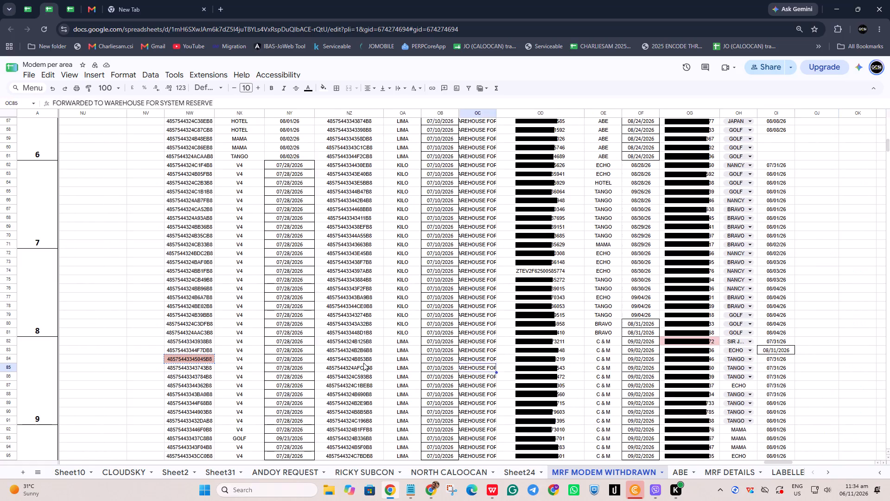
pyautogui.press('Left')
pyautogui.press('Left')
pyautogui.press('Down')
pyautogui.press('Down')
pyautogui.press('Down')
pyautogui.press('Down')
pyautogui.press('Down')
pyautogui.press('Down')
pyautogui.press('Down')
pyautogui.press('Down')
pyautogui.press('Down')
pyautogui.press('Down')
pyautogui.press('Down')
pyautogui.press('Down')
pyautogui.press('Down')
pyautogui.press('Down')
pyautogui.press('Down')
pyautogui.press('Down')
pyautogui.press('Down')
pyautogui.press('Down')
pyautogui.press('Down')
pyautogui.press('Down')
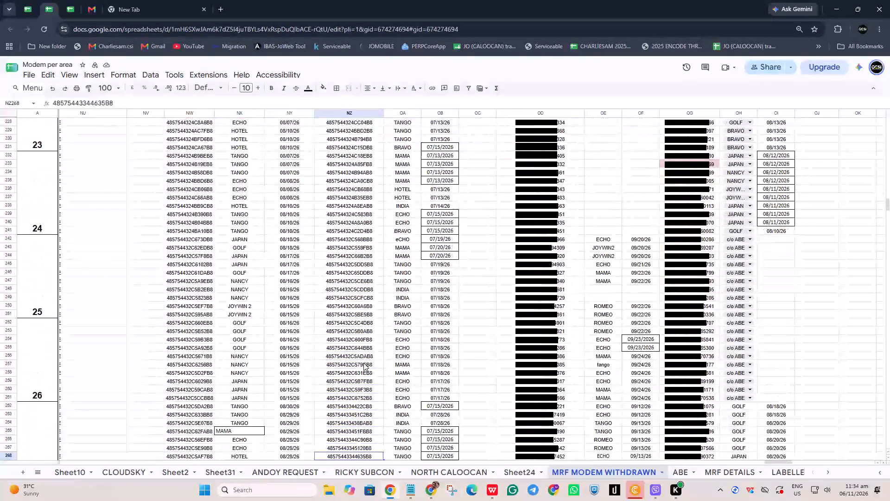
# Examine the serials in column OD of MRF MODEM WITHDRAWN from row 268 upward for highlighted cells.
pyautogui.press('Right')
pyautogui.press('Right')
pyautogui.press('Right')
pyautogui.press('Right')
pyautogui.press('Up')
pyautogui.press('Up')
pyautogui.press('Up')
pyautogui.press('Up')
pyautogui.press('Up')
pyautogui.press('Up')
pyautogui.press('Up')
pyautogui.press('Up')
pyautogui.press('Up')
pyautogui.press('Up')
pyautogui.press('Up')
pyautogui.press('Up')
pyautogui.press('Up')
pyautogui.press('Up')
pyautogui.press('Up')
pyautogui.press('Up')
pyautogui.press('Up')
pyautogui.press('Up')
pyautogui.press('Up')
pyautogui.press('Up')
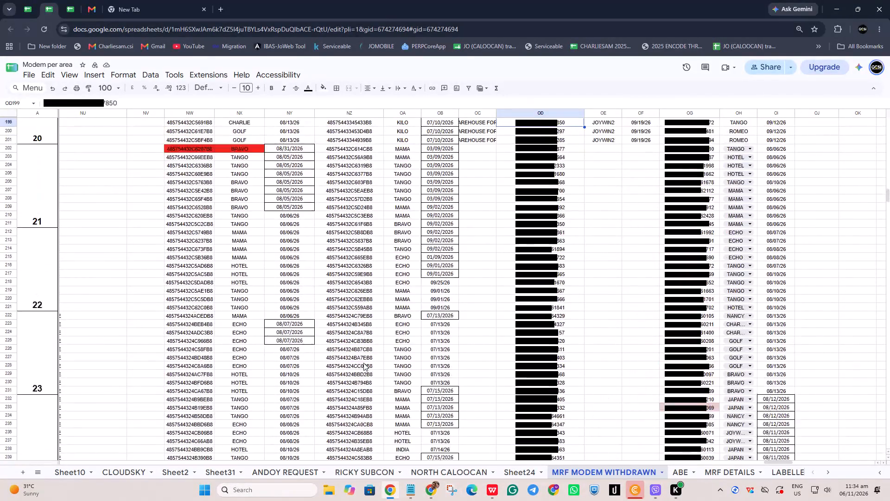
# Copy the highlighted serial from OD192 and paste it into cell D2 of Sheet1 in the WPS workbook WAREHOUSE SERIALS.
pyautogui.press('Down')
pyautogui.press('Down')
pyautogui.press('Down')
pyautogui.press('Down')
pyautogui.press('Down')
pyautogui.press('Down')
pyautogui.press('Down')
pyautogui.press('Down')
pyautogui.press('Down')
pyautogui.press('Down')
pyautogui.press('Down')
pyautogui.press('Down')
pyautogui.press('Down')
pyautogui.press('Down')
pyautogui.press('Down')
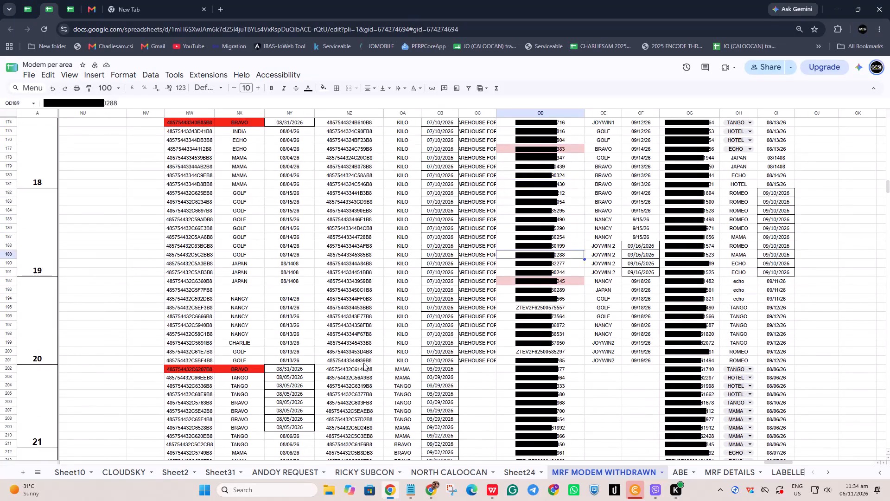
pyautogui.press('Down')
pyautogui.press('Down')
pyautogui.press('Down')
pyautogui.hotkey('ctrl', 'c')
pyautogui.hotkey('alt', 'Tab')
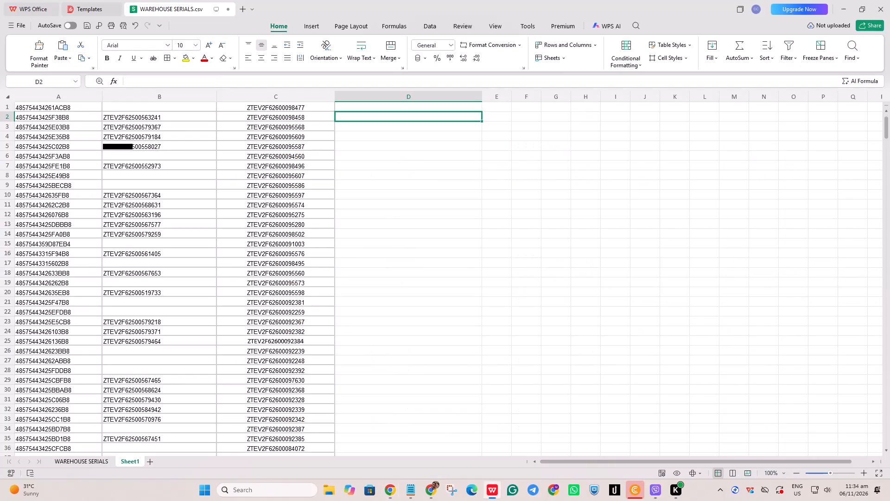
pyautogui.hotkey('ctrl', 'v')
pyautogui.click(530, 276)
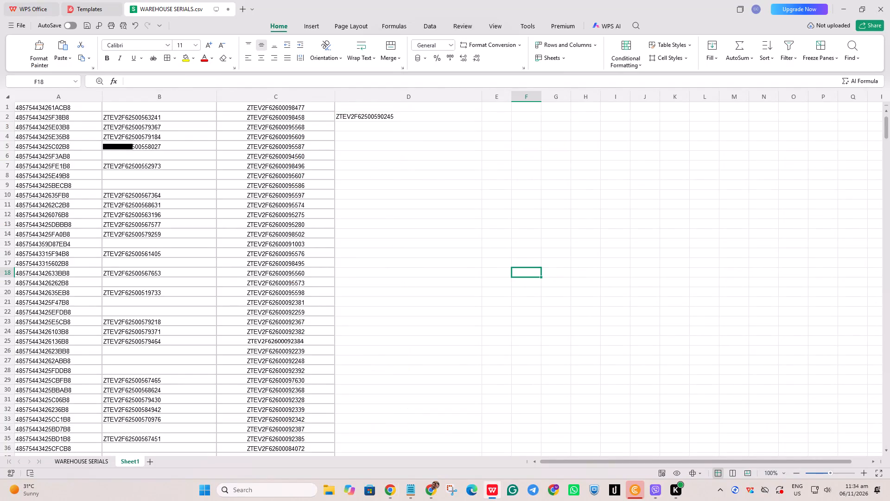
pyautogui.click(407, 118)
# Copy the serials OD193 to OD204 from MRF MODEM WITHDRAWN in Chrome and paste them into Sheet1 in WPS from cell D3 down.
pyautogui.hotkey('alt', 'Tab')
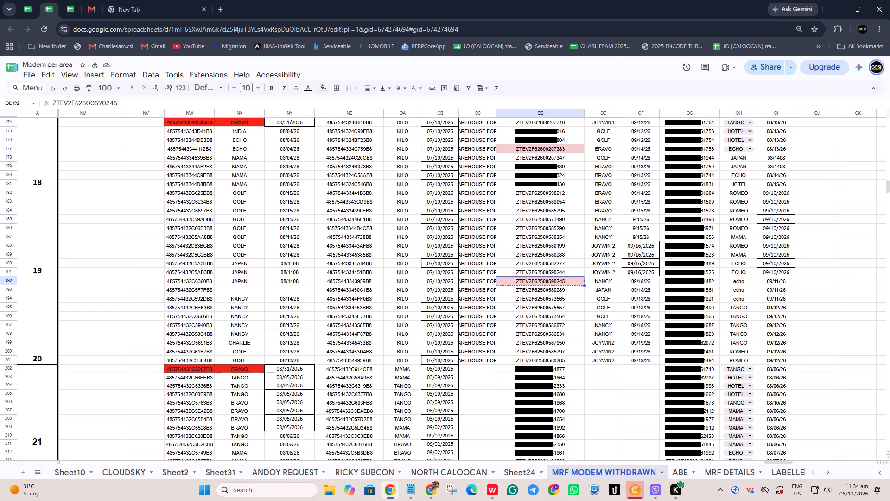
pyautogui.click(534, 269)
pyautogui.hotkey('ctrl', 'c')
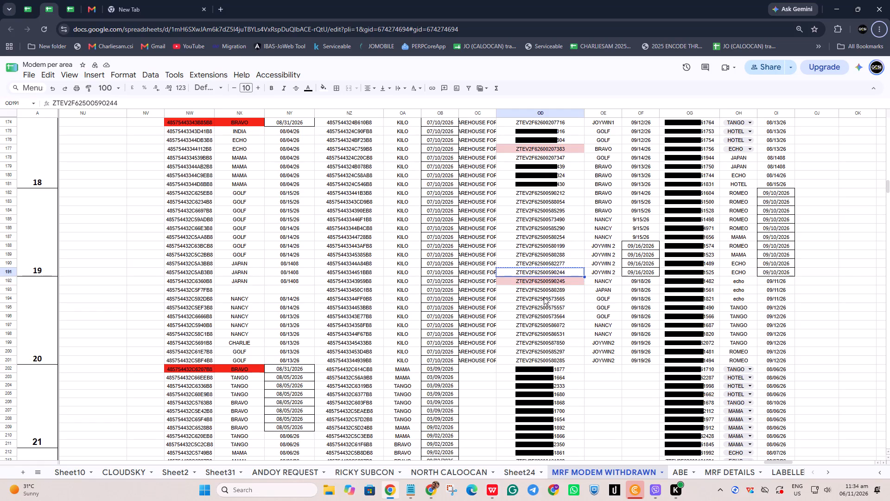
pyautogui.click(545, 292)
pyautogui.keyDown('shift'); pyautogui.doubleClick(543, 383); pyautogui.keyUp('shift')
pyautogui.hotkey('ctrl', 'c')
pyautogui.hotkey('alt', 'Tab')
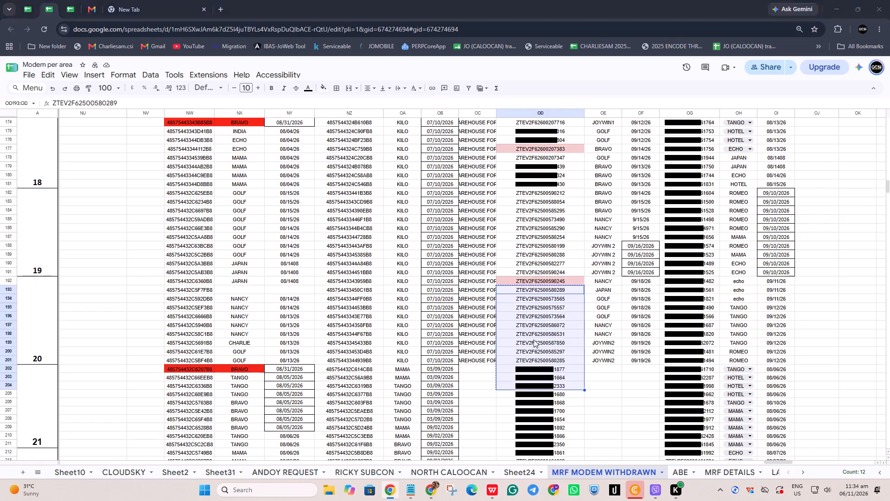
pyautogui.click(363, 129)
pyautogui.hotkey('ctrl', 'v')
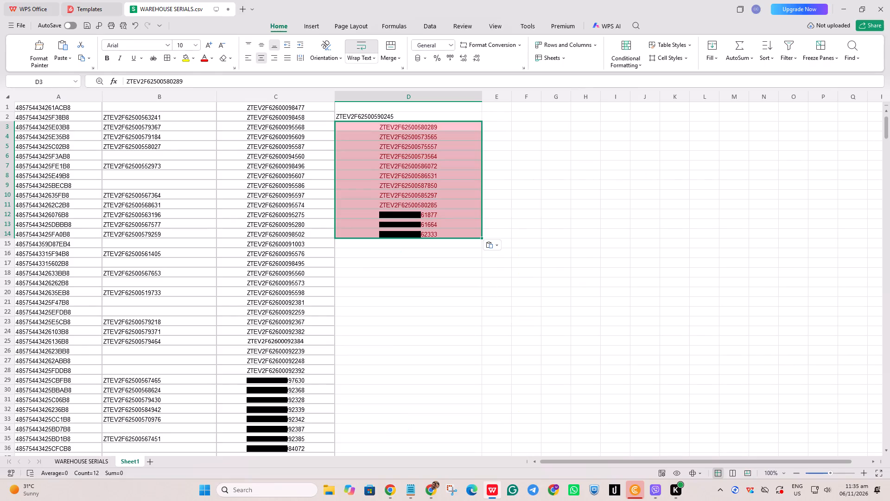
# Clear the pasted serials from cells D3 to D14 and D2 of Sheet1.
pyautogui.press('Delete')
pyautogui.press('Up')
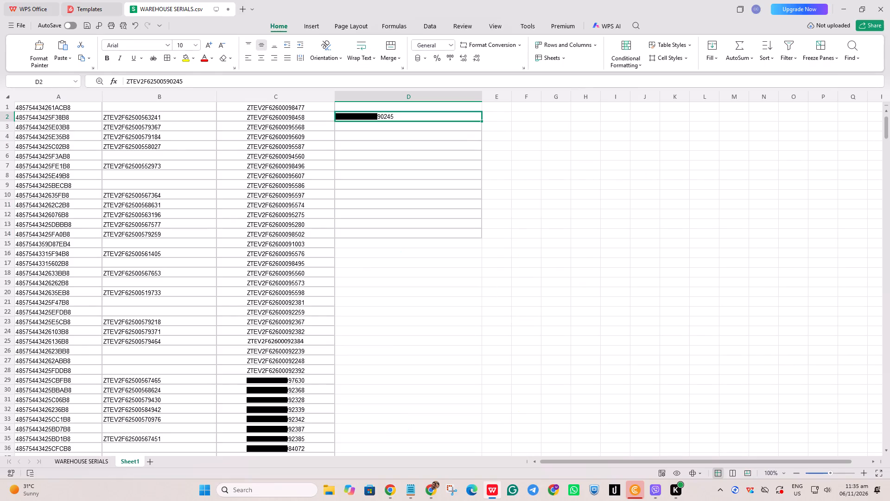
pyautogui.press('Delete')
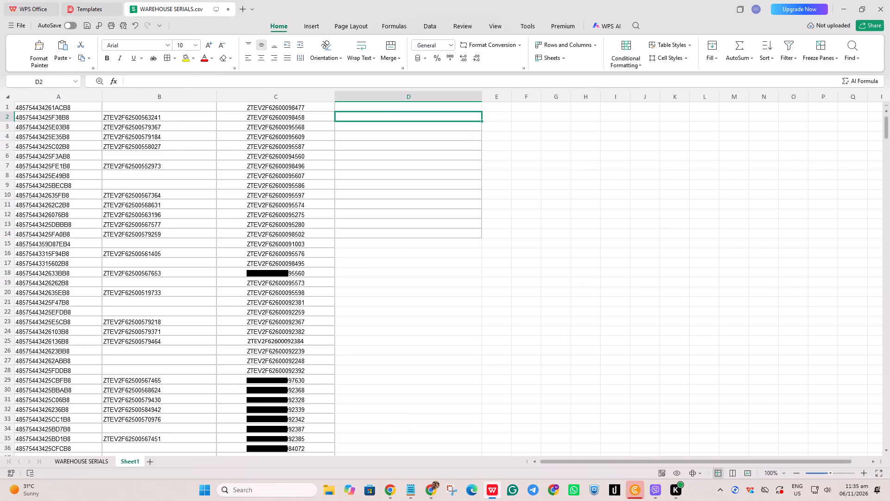
# Return to Chrome and examine the withdrawal columns of MRF MODEM WITHDRAWN from OD across to PK, starting at the top rows.
pyautogui.hotkey('alt', 'Tab')
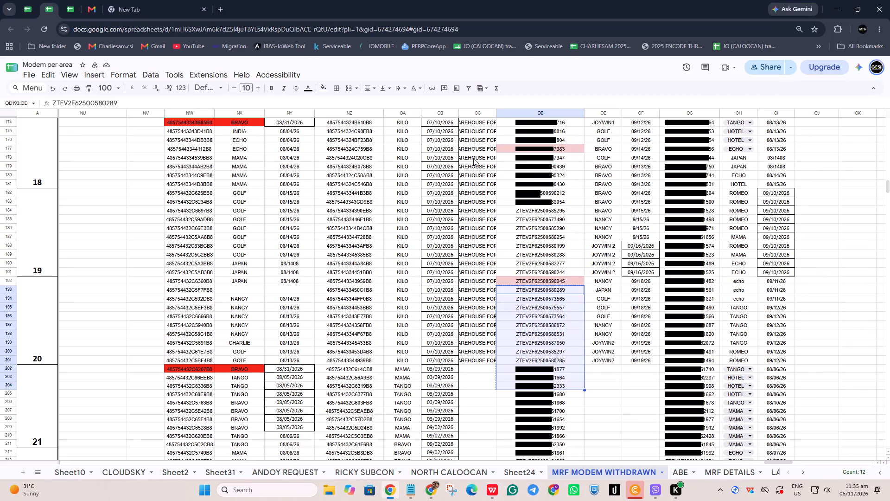
pyautogui.click(544, 193)
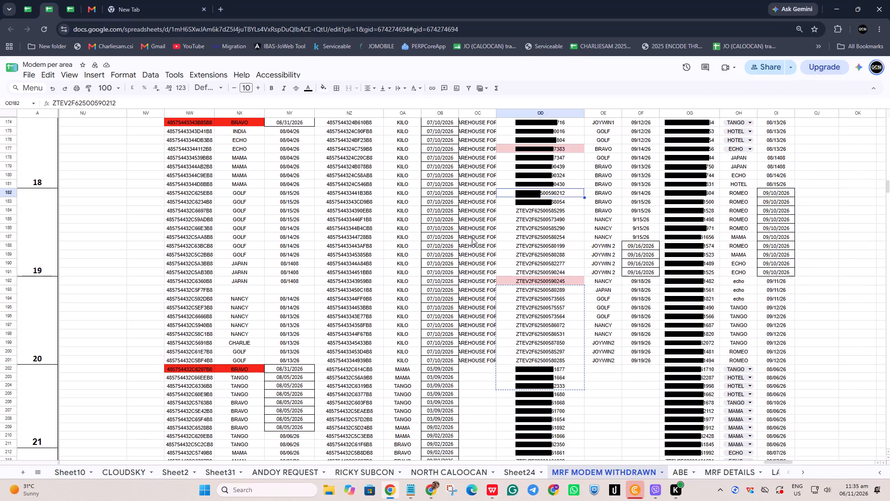
pyautogui.scroll(17, 602, 238)
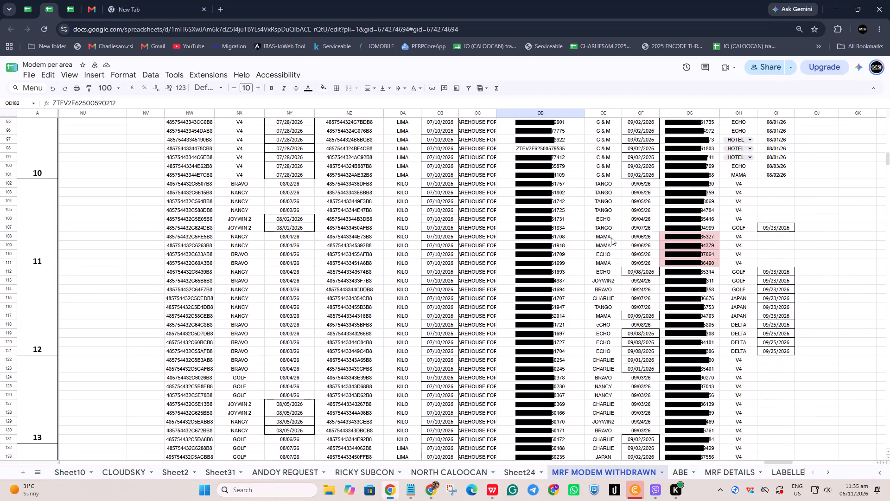
pyautogui.scroll(10, 611, 238)
pyautogui.scroll(14, 614, 238)
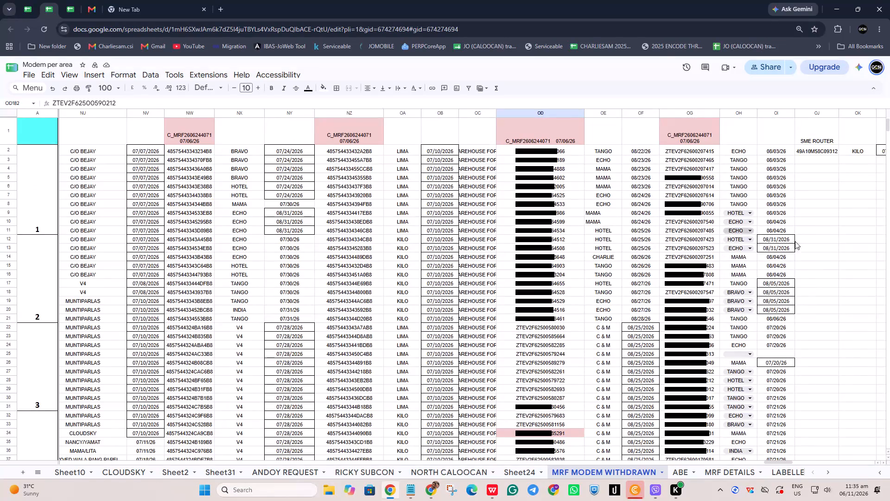
pyautogui.click(840, 240)
pyautogui.press('Tab')
pyautogui.press('Tab')
pyautogui.press('Tab')
pyautogui.press('Tab')
pyautogui.press('Tab')
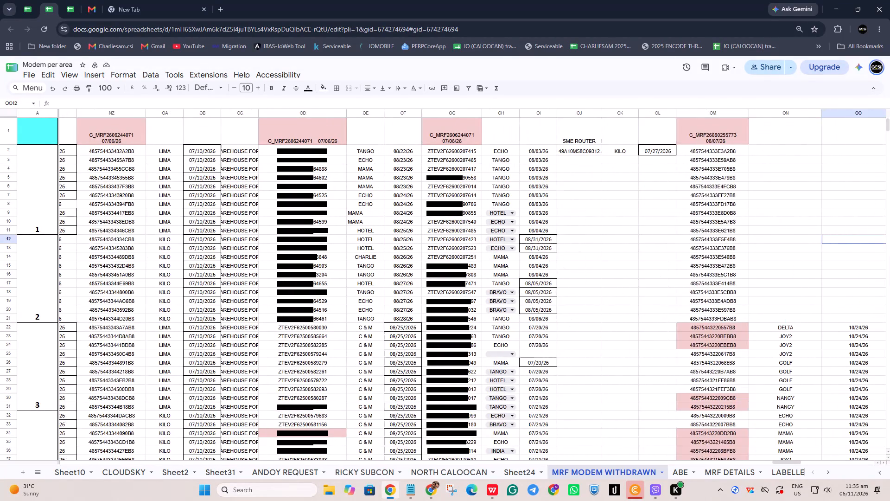
pyautogui.press('Tab')
pyautogui.press('Tab')
pyautogui.press('Tab')
pyautogui.press('Tab')
pyautogui.press('Tab')
pyautogui.press('Tab')
pyautogui.press('Tab')
pyautogui.press('Tab')
pyautogui.press('Tab')
pyautogui.press('Tab')
pyautogui.press('Tab')
pyautogui.press('Tab')
pyautogui.press('Tab')
pyautogui.press('Tab')
pyautogui.press('Tab')
pyautogui.press('Tab')
pyautogui.press('Tab')
pyautogui.press('Tab')
pyautogui.press('Tab')
pyautogui.press('Tab')
pyautogui.press('Tab')
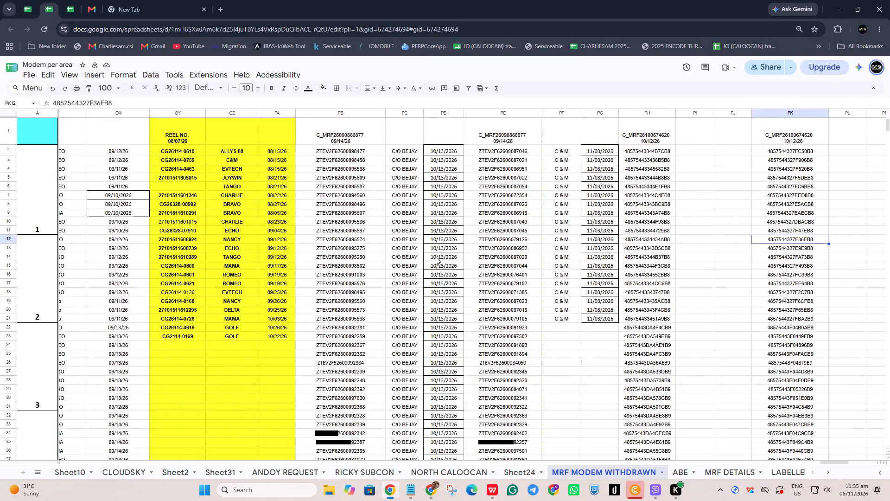
# Copy the serial in C1 of Sheet1 in WPS and search for it in MRF MODEM WITHDRAWN in Chrome.
pyautogui.hotkey('alt', 'Tab')
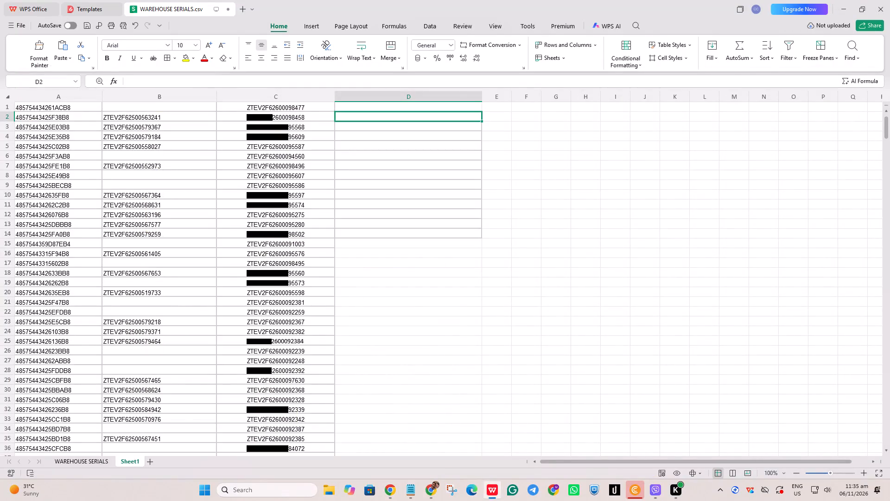
pyautogui.click(281, 123)
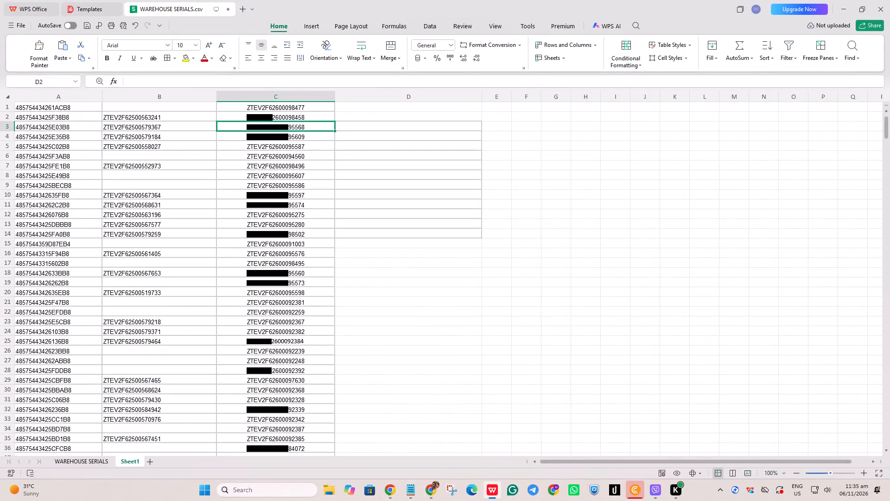
pyautogui.scroll(7, 309, 187)
pyautogui.click(272, 109)
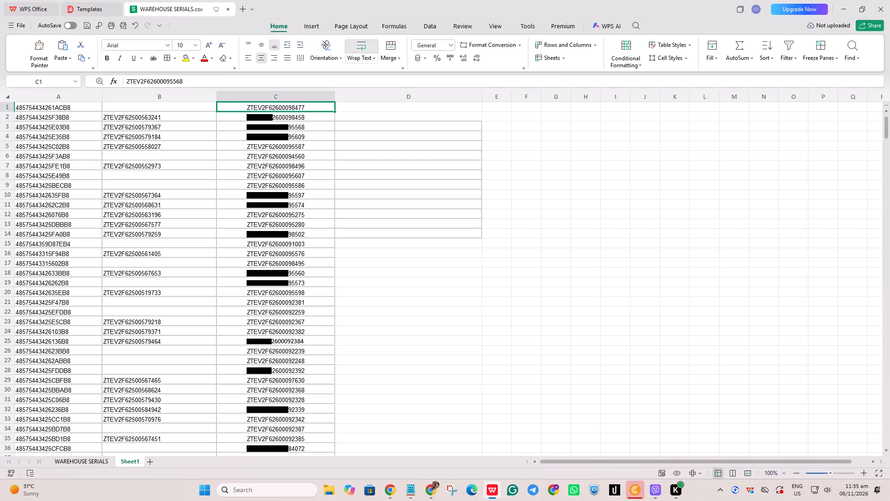
pyautogui.hotkey('ctrl', 'c')
pyautogui.hotkey('alt', 'Tab')
pyautogui.hotkey('ctrl', 'f')
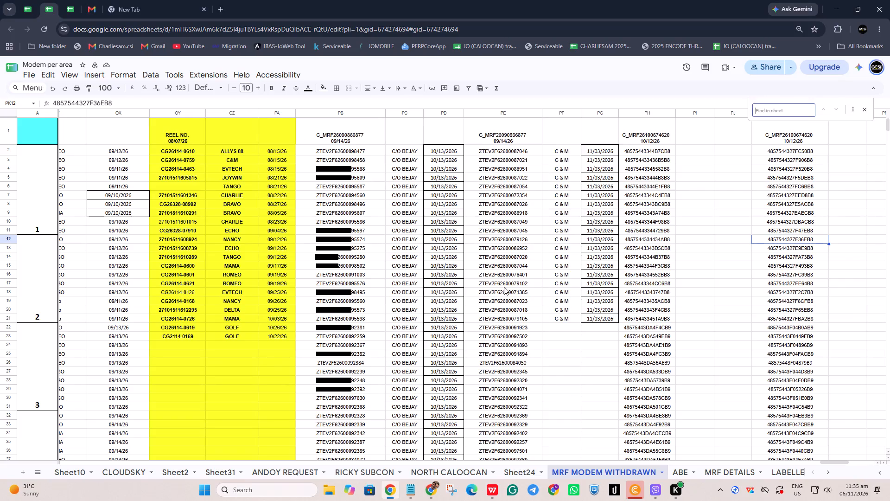
pyautogui.hotkey('ctrl', 'v')
# Copy the serial in C120 of Sheet1 in WPS, just above the first pink cell, and search for it in MRF MODEM WITHDRAWN.
pyautogui.hotkey('alt', 'Tab')
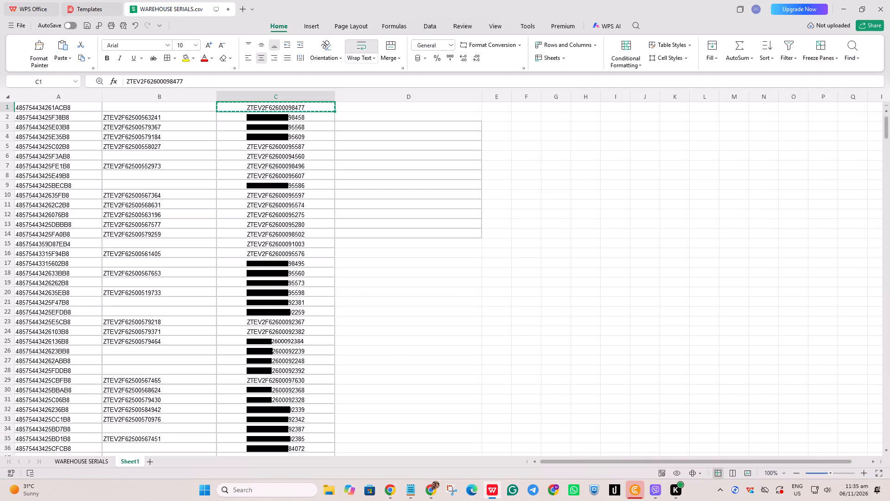
pyautogui.scroll(-5, 294, 268)
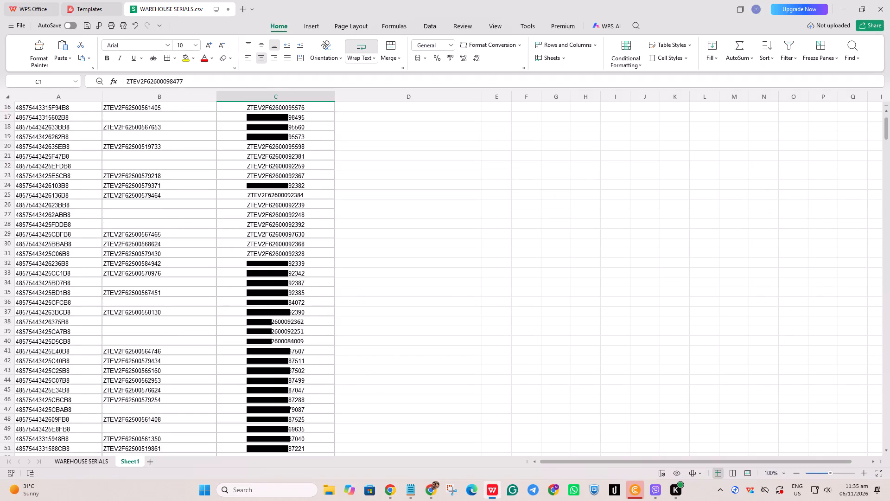
pyautogui.scroll(-12, 292, 276)
pyautogui.scroll(8, 294, 332)
pyautogui.scroll(-19, 293, 341)
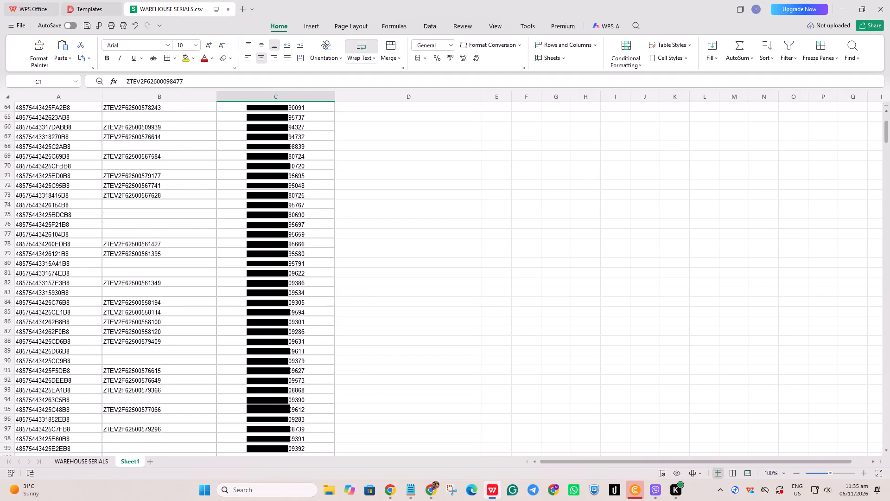
pyautogui.scroll(-15, 293, 344)
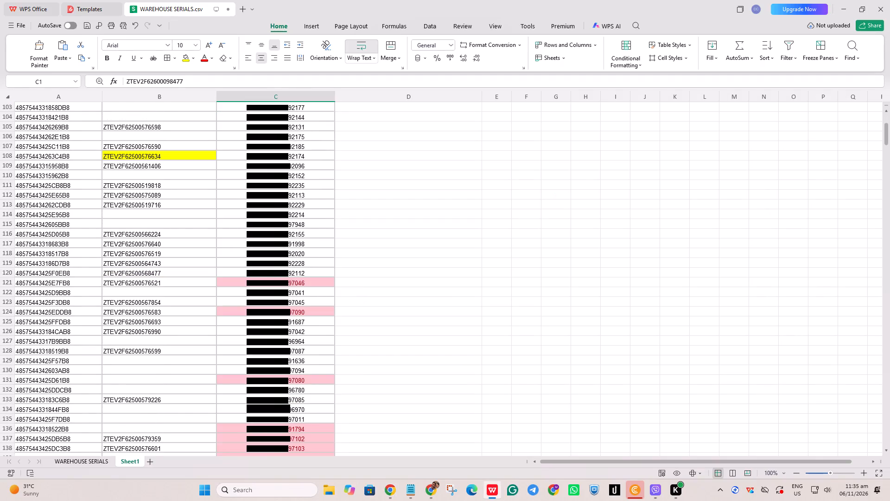
pyautogui.click(306, 276)
pyautogui.hotkey('ctrl', 'c')
pyautogui.hotkey('alt', 'Tab')
pyautogui.hotkey('ctrl', 'f')
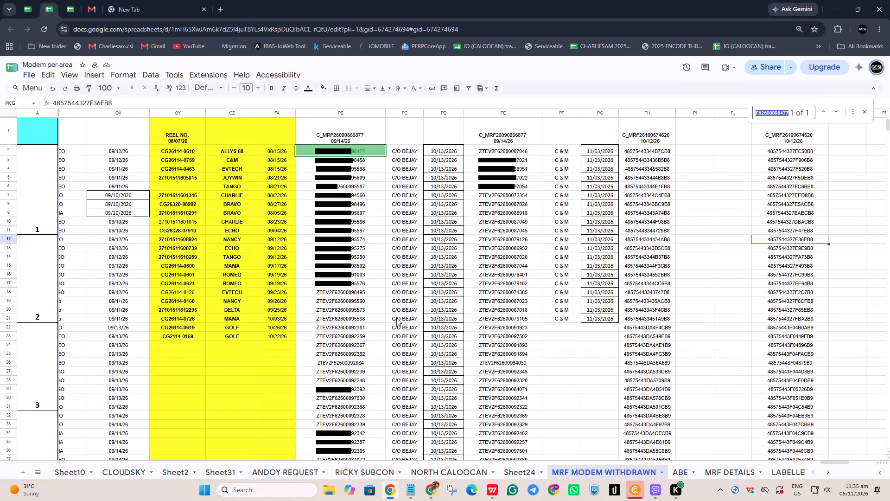
pyautogui.hotkey('ctrl', 'v')
# Select the serials PB2 to PB121 in MRF MODEM WITHDRAWN, from the C1 serial through the searched C120 serial.
pyautogui.scroll(9, 339, 245)
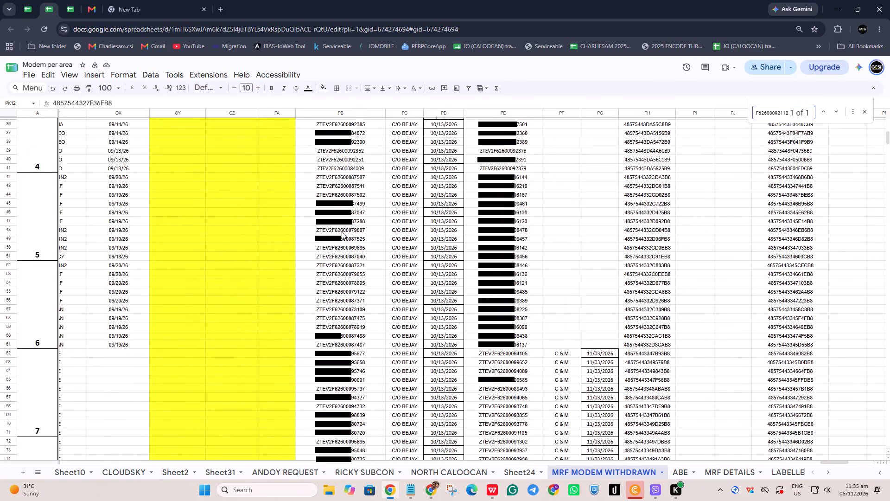
pyautogui.scroll(12, 342, 231)
pyautogui.keyDown('shift'); pyautogui.click(339, 154); pyautogui.keyUp('shift')
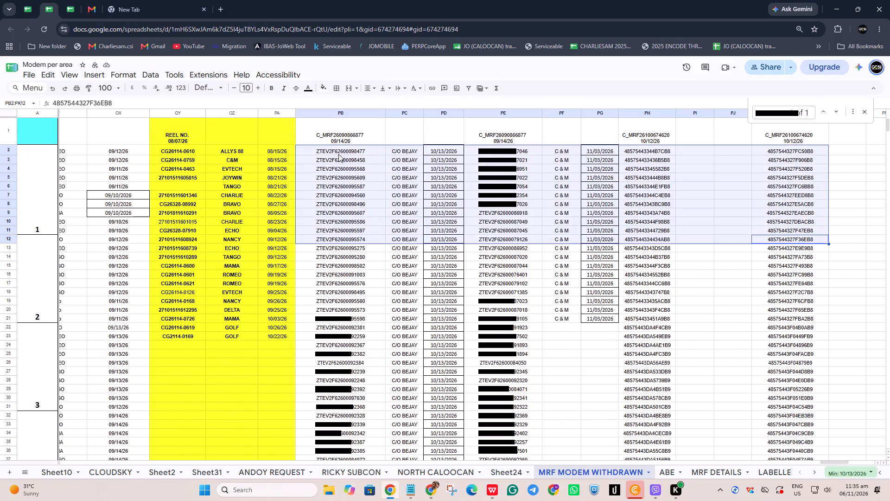
pyautogui.click(337, 154)
pyautogui.scroll(-5, 328, 269)
pyautogui.scroll(-6, 340, 330)
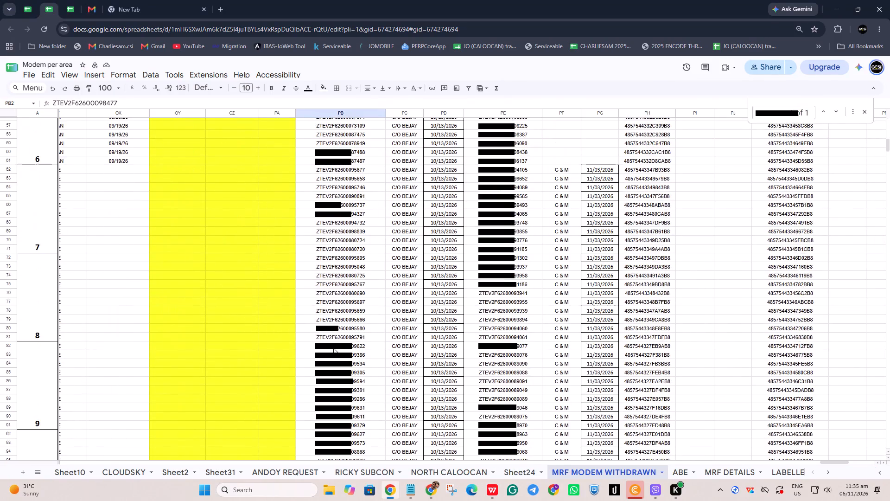
pyautogui.scroll(-6, 333, 348)
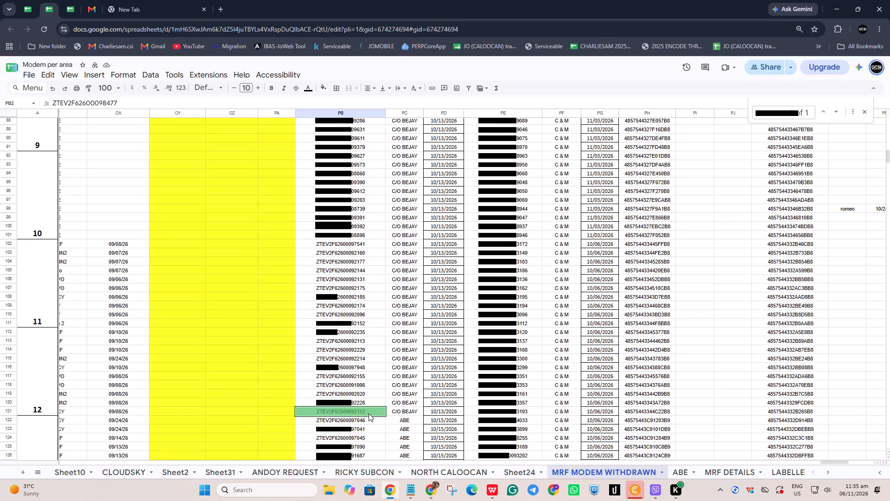
pyautogui.keyDown('shift'); pyautogui.click(369, 413); pyautogui.keyUp('shift')
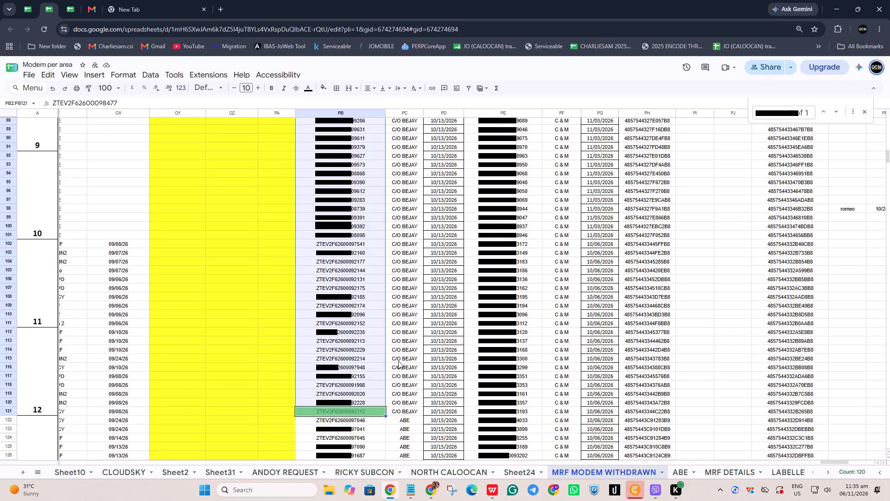
# Select the serials C1 to C120 in Sheet1 of WPS, ending just above the first pink cell.
pyautogui.hotkey('alt', 'Tab')
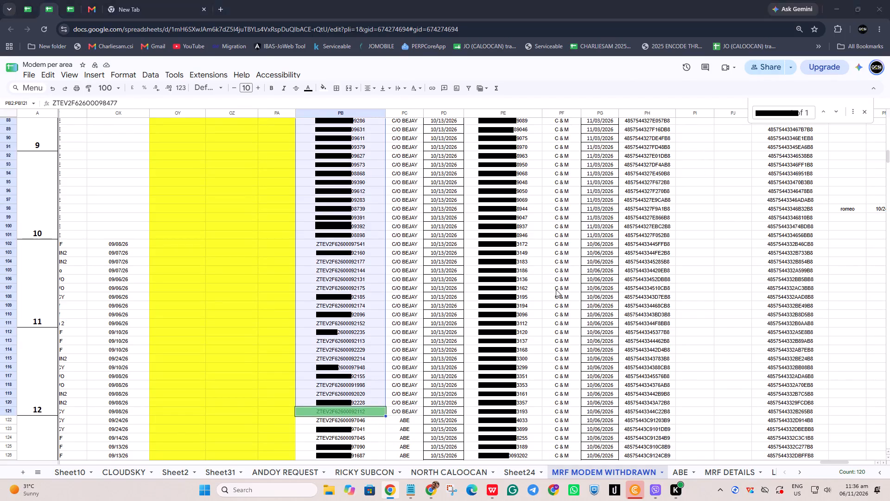
pyautogui.click(306, 273)
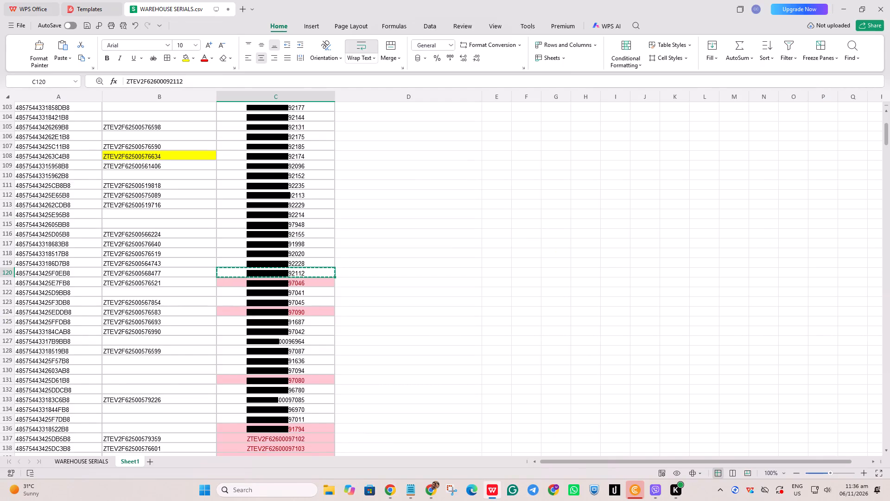
pyautogui.scroll(20, 324, 253)
pyautogui.scroll(20, 324, 253)
pyautogui.scroll(3, 324, 253)
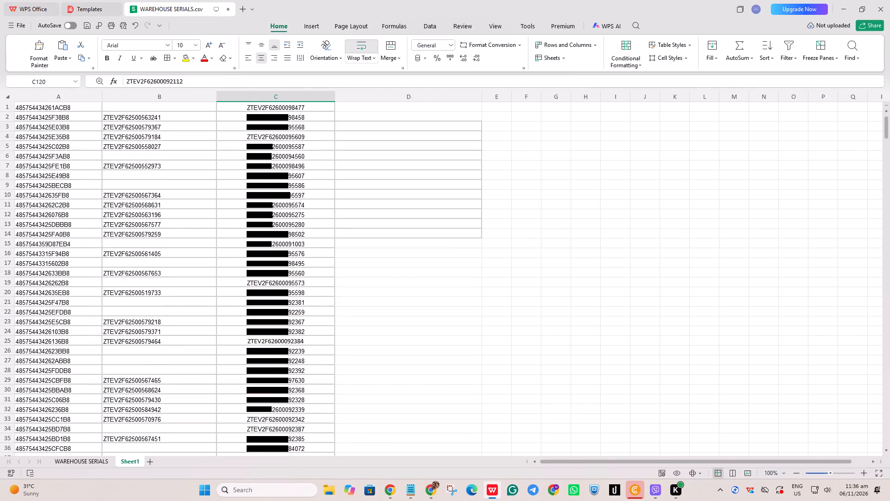
pyautogui.scroll(7, 378, 211)
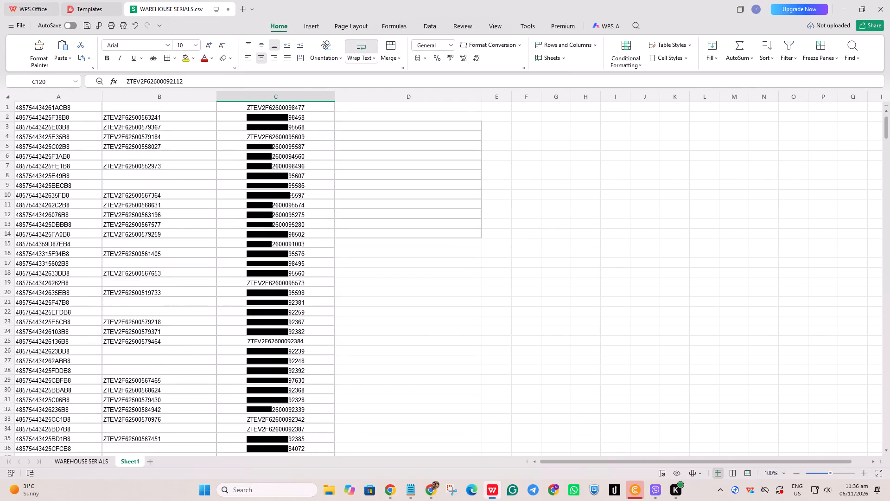
pyautogui.keyDown('shift'); pyautogui.click(292, 112); pyautogui.keyUp('shift')
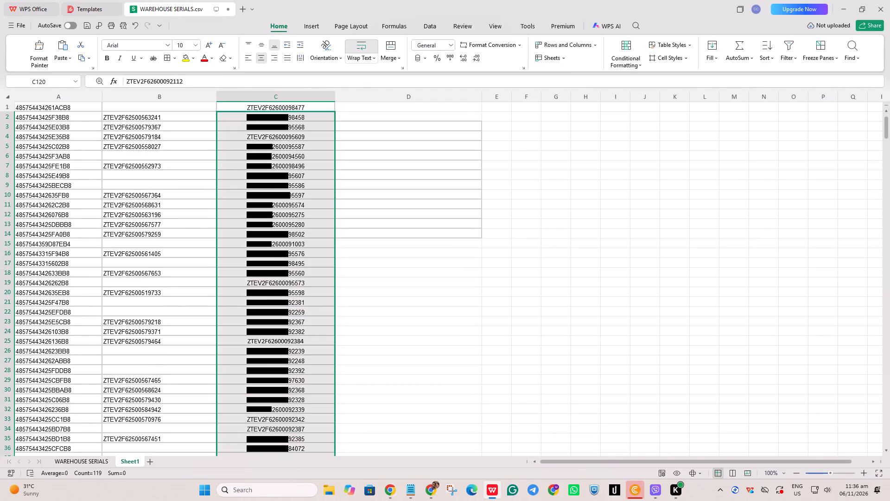
pyautogui.keyDown('shift'); pyautogui.doubleClick(290, 109); pyautogui.keyUp('shift')
# Compare the start of column PB in MRF MODEM WITHDRAWN with Sheet1 column C, examining the selected serials through the first pink cells.
pyautogui.hotkey('alt', 'Tab')
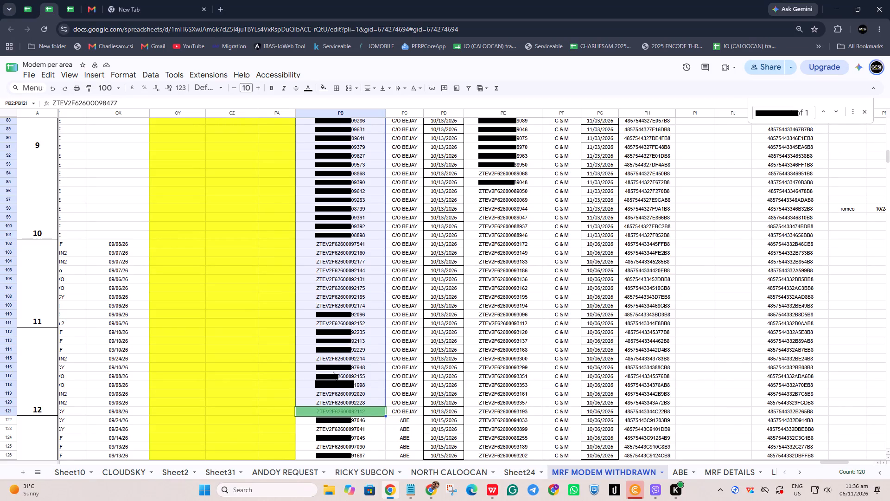
pyautogui.scroll(16, 333, 370)
pyautogui.scroll(6, 337, 366)
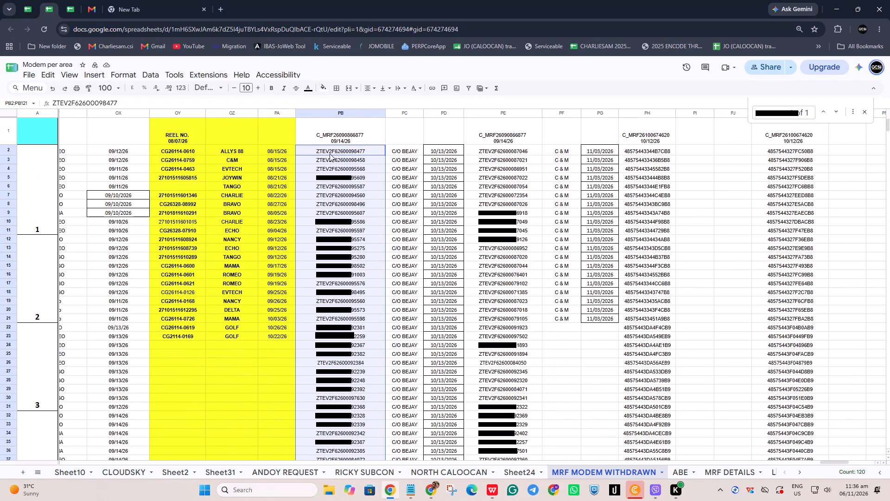
pyautogui.hotkey('alt', 'Tab')
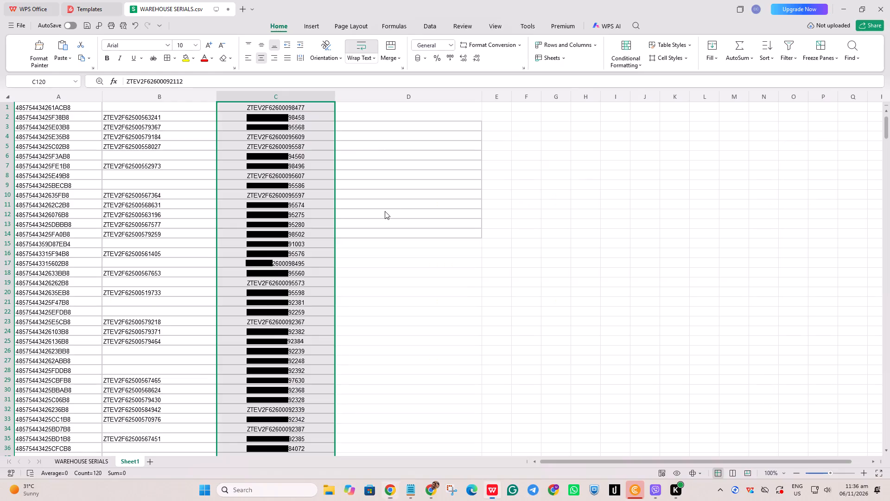
pyautogui.scroll(-19, 351, 340)
pyautogui.scroll(-3, 360, 351)
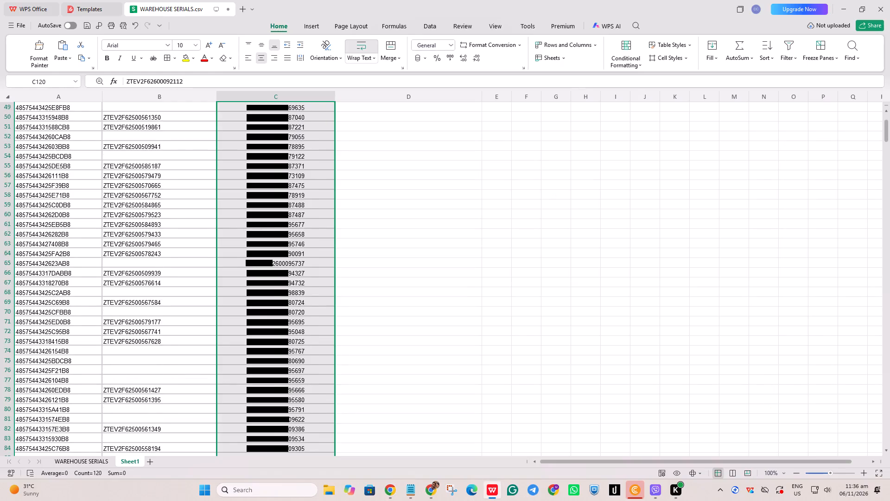
pyautogui.scroll(-19, 362, 352)
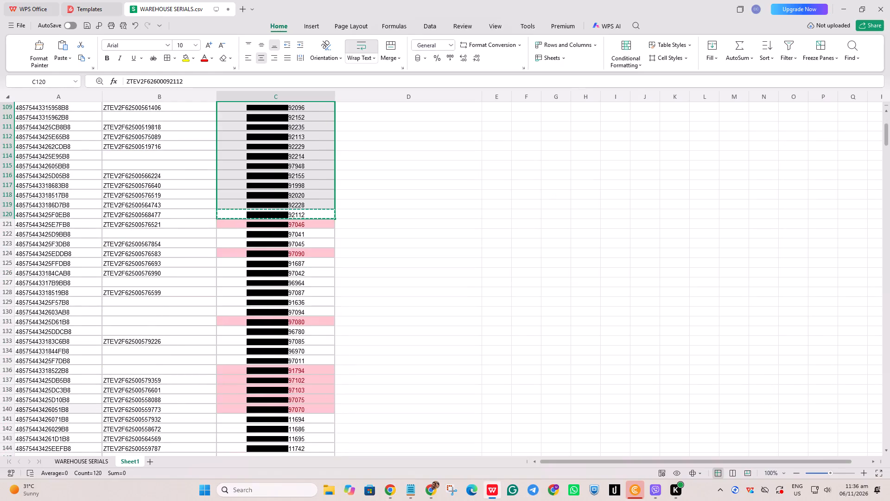
pyautogui.scroll(4, 372, 344)
# In Chrome, fill the serials PB2 to PB121 of MRF MODEM WITHDRAWN with light orange.
pyautogui.hotkey('alt', 'Tab')
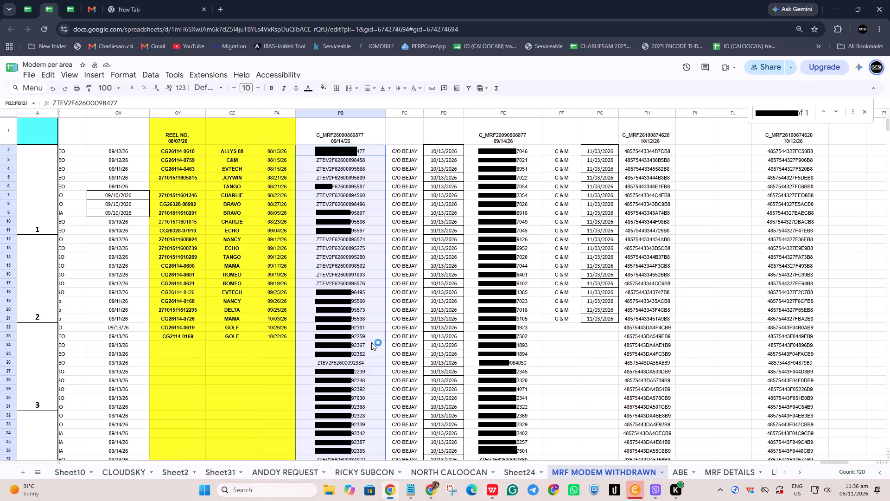
pyautogui.click(343, 151)
pyautogui.scroll(-4, 343, 165)
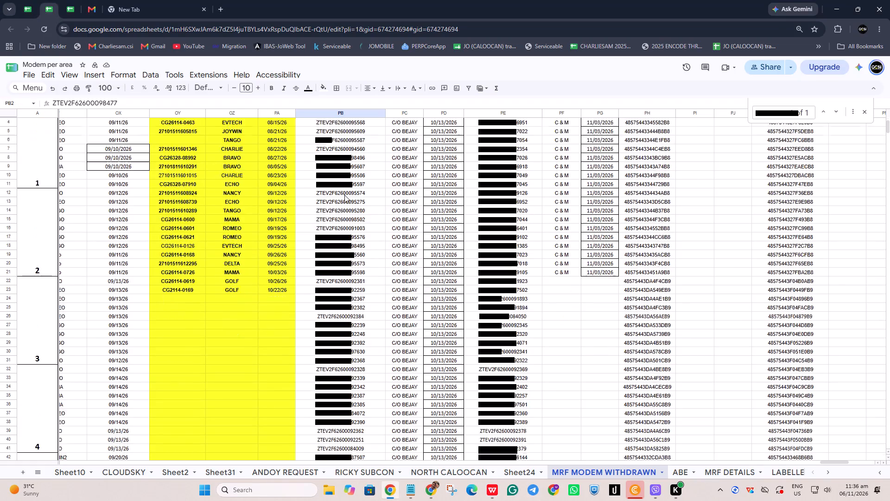
pyautogui.scroll(-1, 344, 195)
pyautogui.click(780, 116)
pyautogui.press('Return')
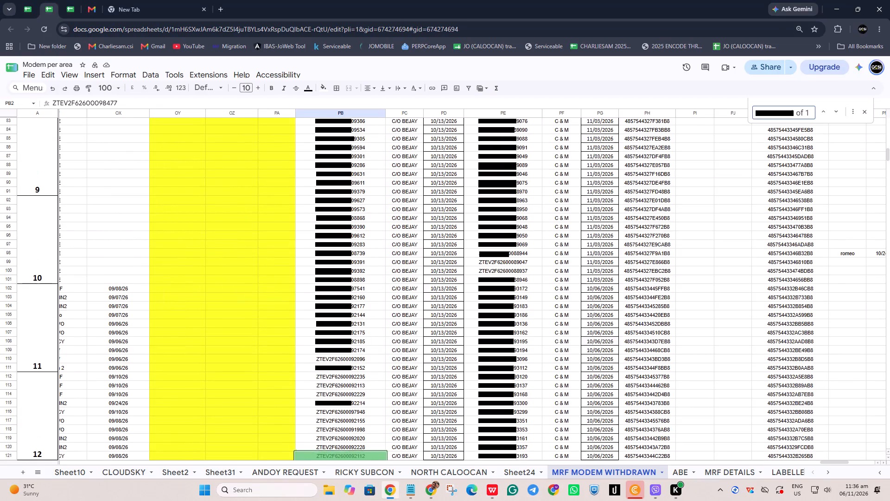
pyautogui.click(361, 455)
pyautogui.scroll(2, 321, 358)
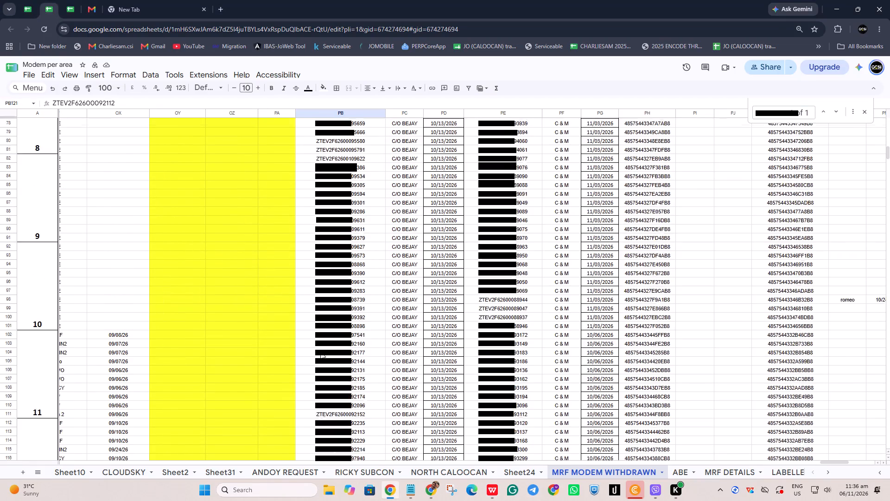
pyautogui.scroll(19, 320, 352)
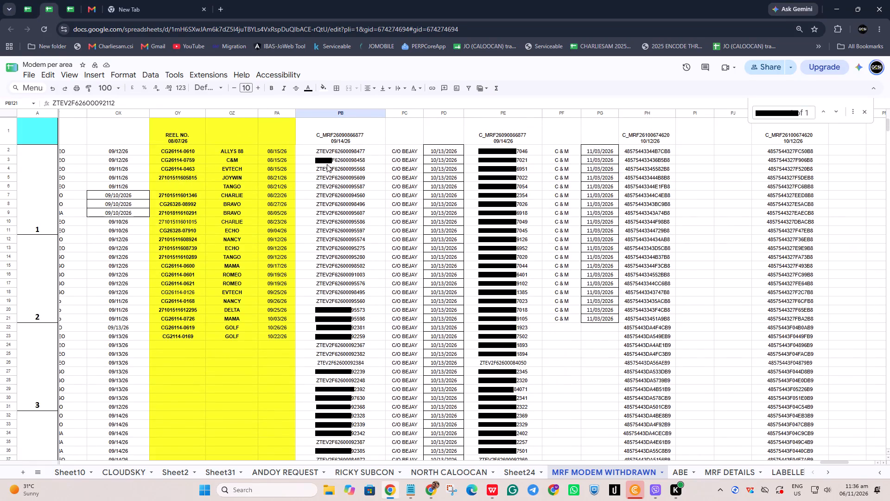
pyautogui.keyDown('shift'); pyautogui.click(337, 153); pyautogui.keyUp('shift')
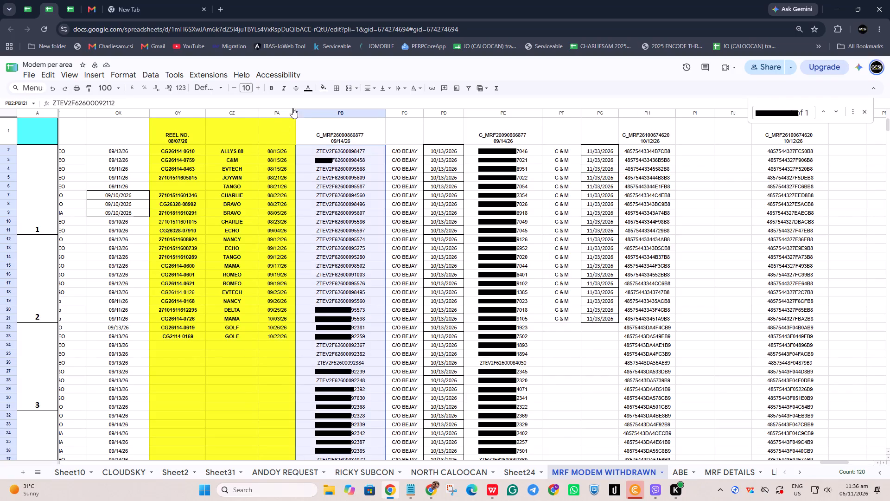
pyautogui.click(322, 88)
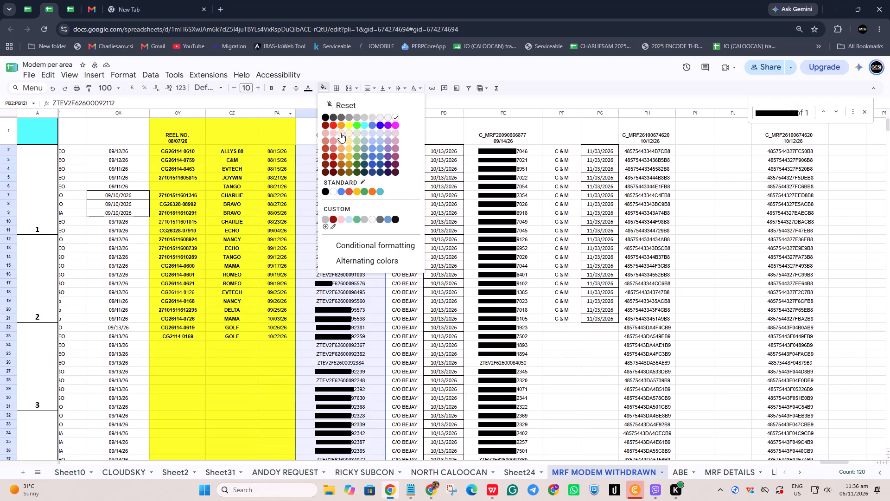
pyautogui.click(332, 135)
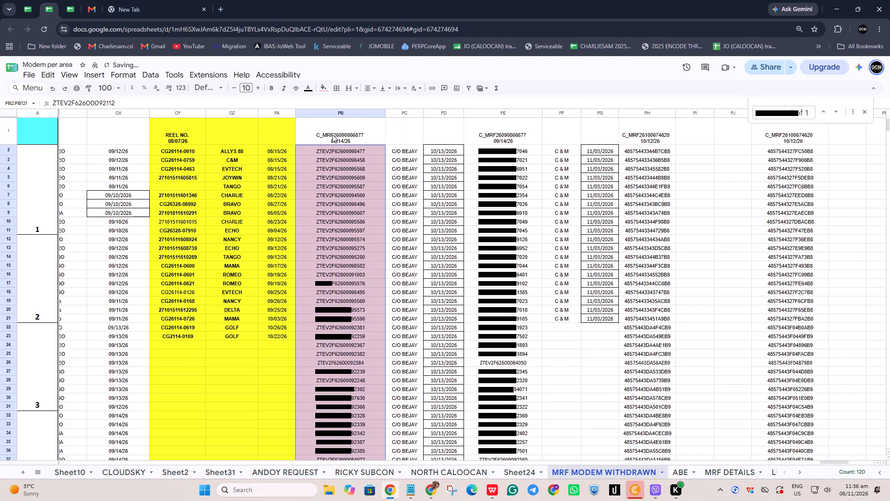
pyautogui.click(321, 89)
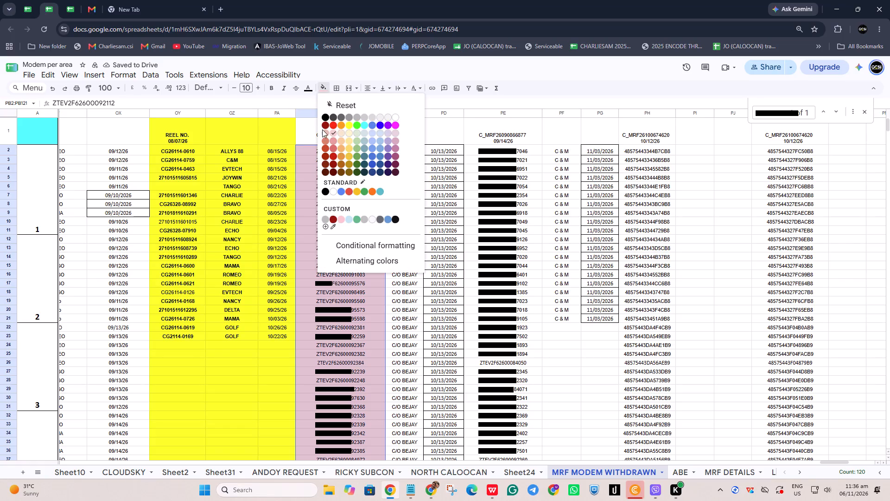
pyautogui.click(342, 132)
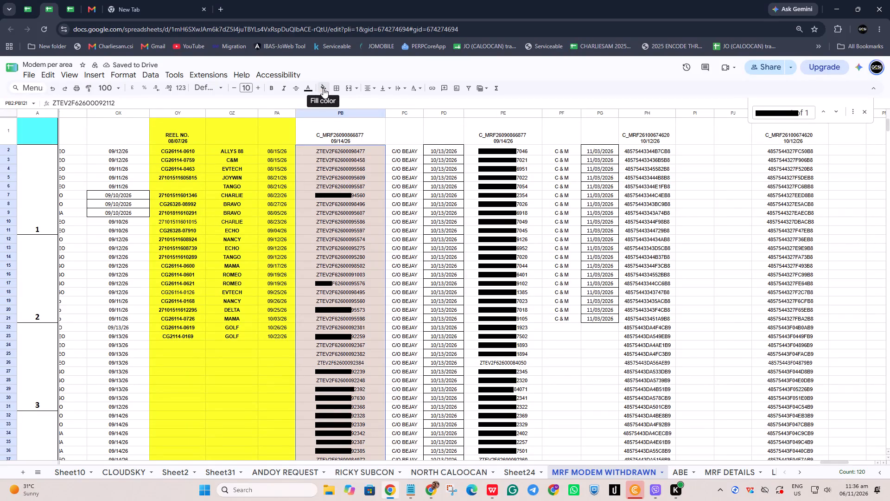
# Copy the serial in C122 of Sheet1 in WPS, just below the first pink cell, and search for it in MRF MODEM WITHDRAWN.
pyautogui.scroll(-3, 467, 302)
pyautogui.scroll(-11, 456, 346)
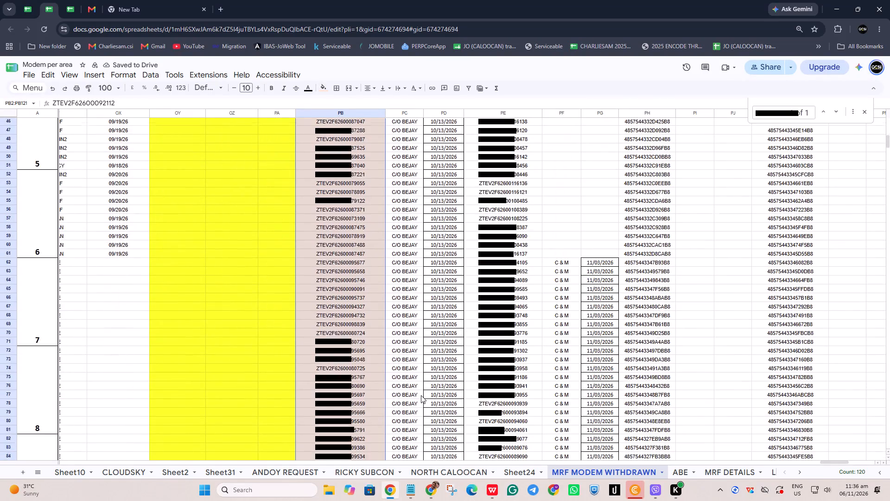
pyautogui.scroll(-11, 420, 404)
pyautogui.scroll(4, 425, 400)
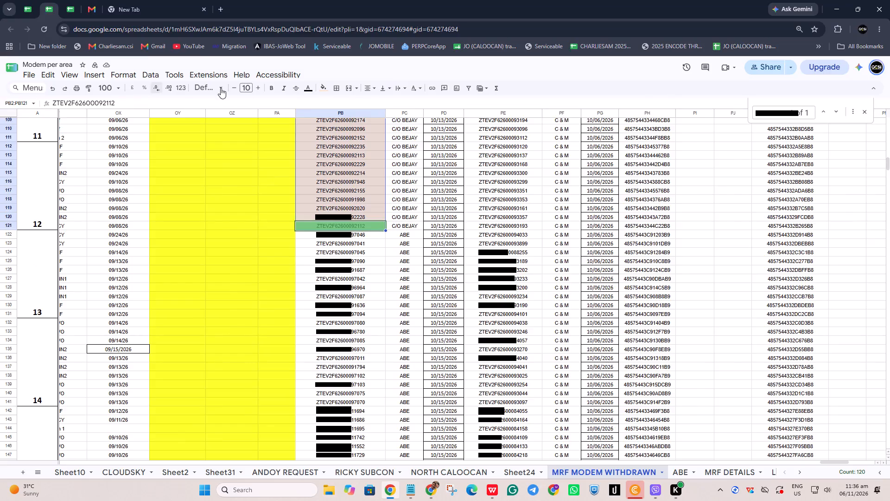
pyautogui.hotkey('alt', 'Tab')
pyautogui.hotkey('alt', 'Tab')
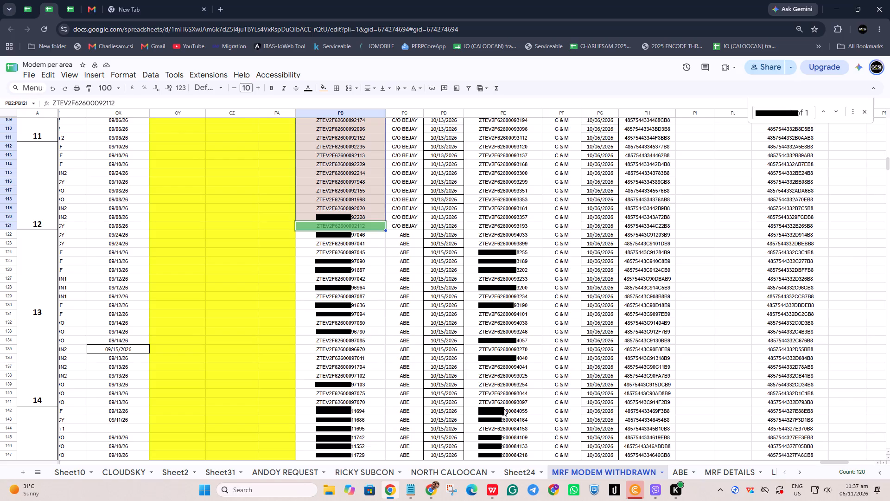
pyautogui.hotkey('alt', 'Tab')
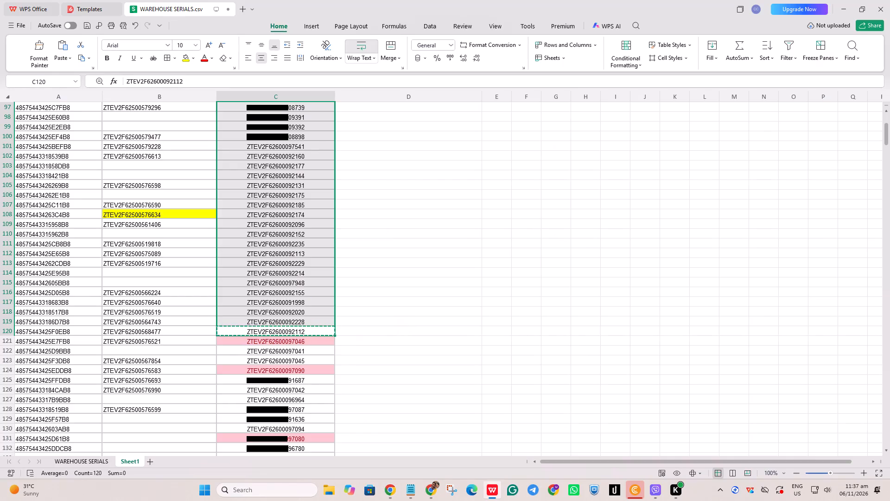
pyautogui.click(323, 350)
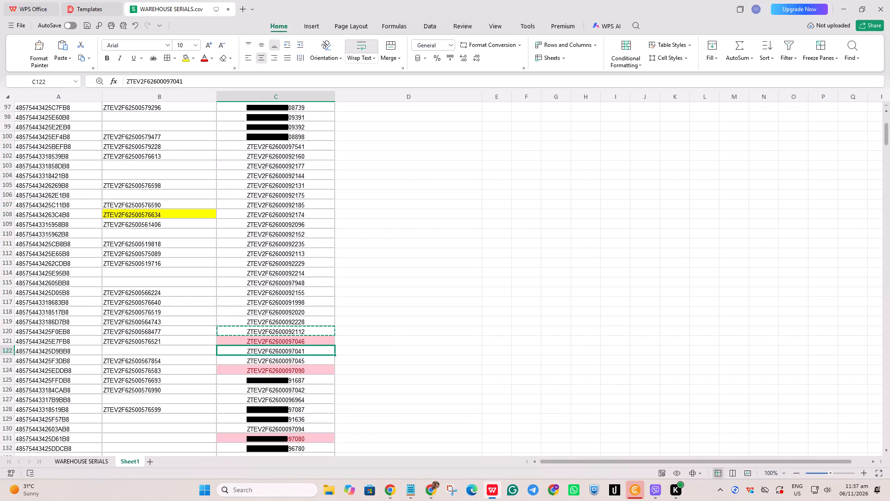
pyautogui.hotkey('ctrl', 'c')
pyautogui.hotkey('alt', 'Tab')
pyautogui.hotkey('ctrl', 'f')
pyautogui.hotkey('ctrl', 'v')
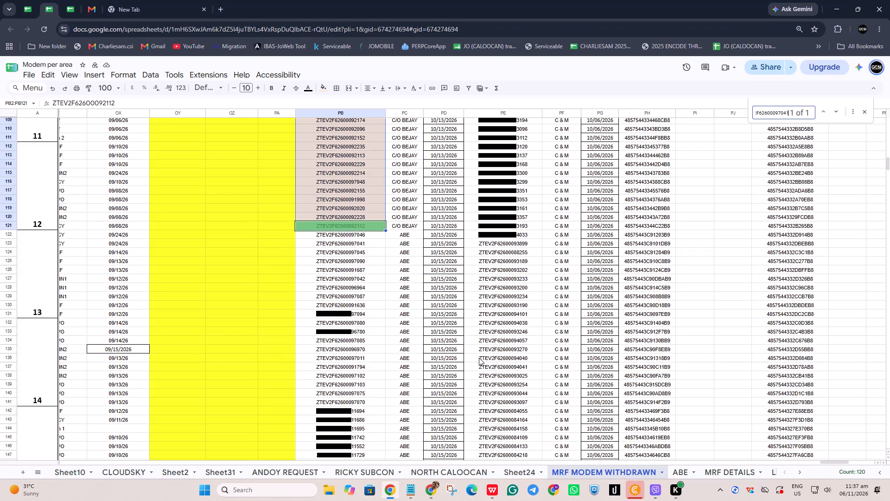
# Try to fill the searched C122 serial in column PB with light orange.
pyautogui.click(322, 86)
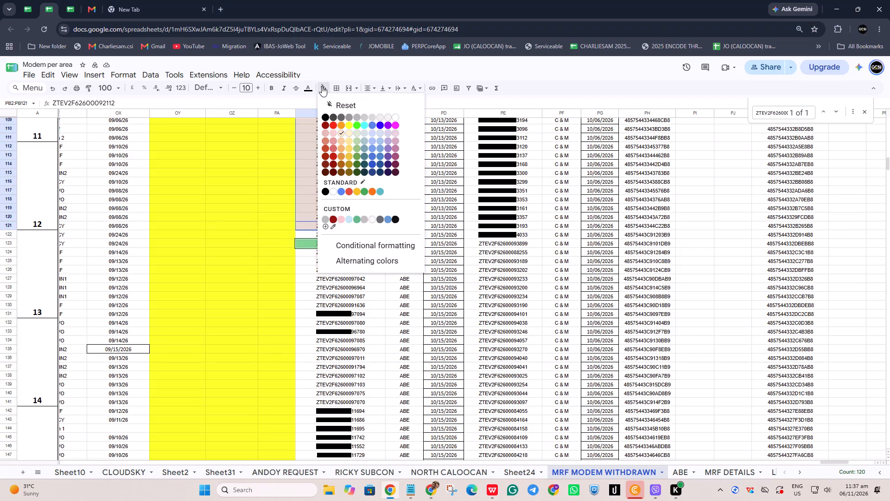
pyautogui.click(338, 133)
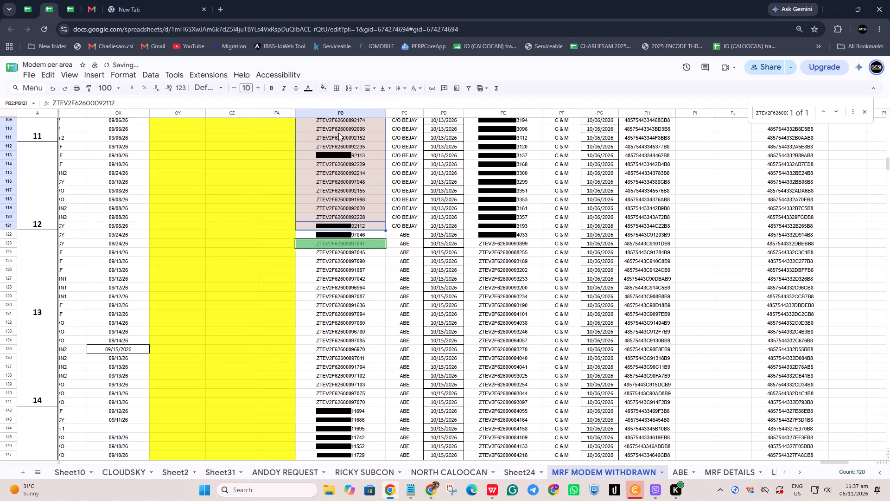
# Find the C123 serial of Sheet1 in MRF MODEM WITHDRAWN and fill its matching cell PB124 with light orange.
pyautogui.hotkey('alt', 'Tab')
pyautogui.click(313, 359)
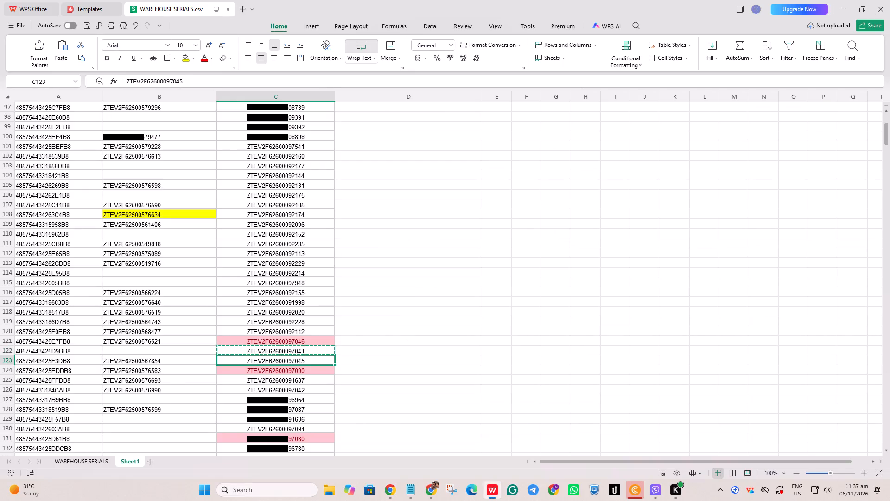
pyautogui.hotkey('ctrl', 'c')
pyautogui.hotkey('alt', 'Tab')
pyautogui.hotkey('ctrl', 'f')
pyautogui.hotkey('ctrl', 'v')
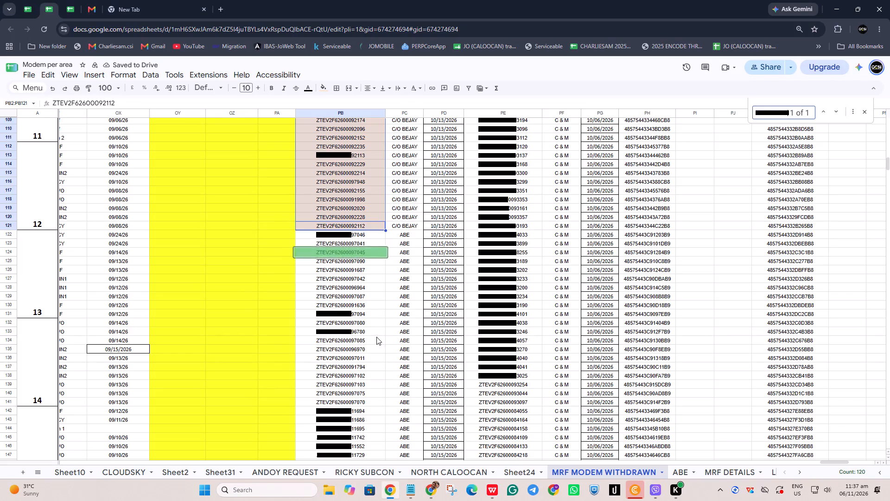
pyautogui.click(337, 251)
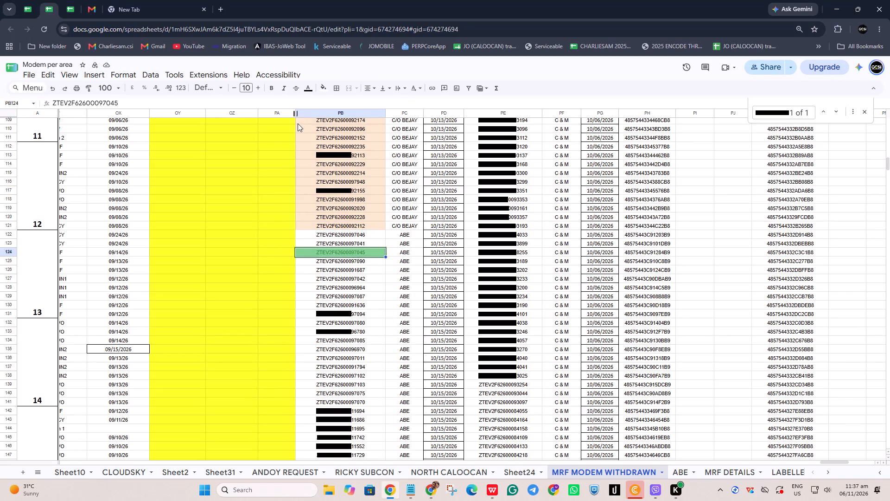
pyautogui.click(324, 89)
pyautogui.click(338, 133)
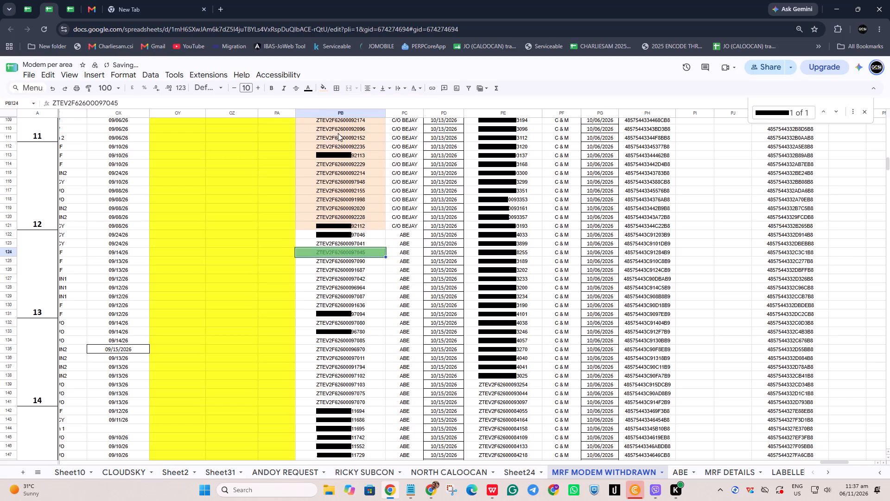
# Fill cell PB122 of MRF MODEM WITHDRAWN with light orange and close the serial search.
pyautogui.hotkey('alt', 'Tab')
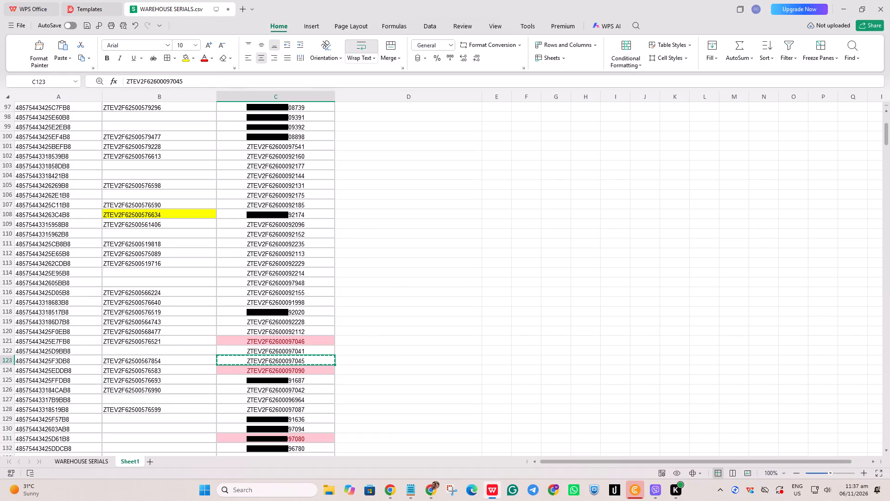
pyautogui.hotkey('alt', 'Tab')
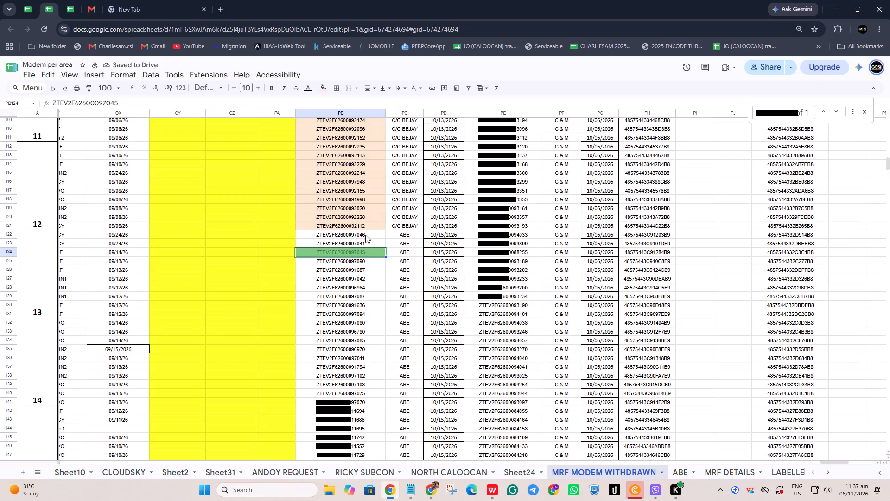
pyautogui.click(366, 234)
pyautogui.click(323, 92)
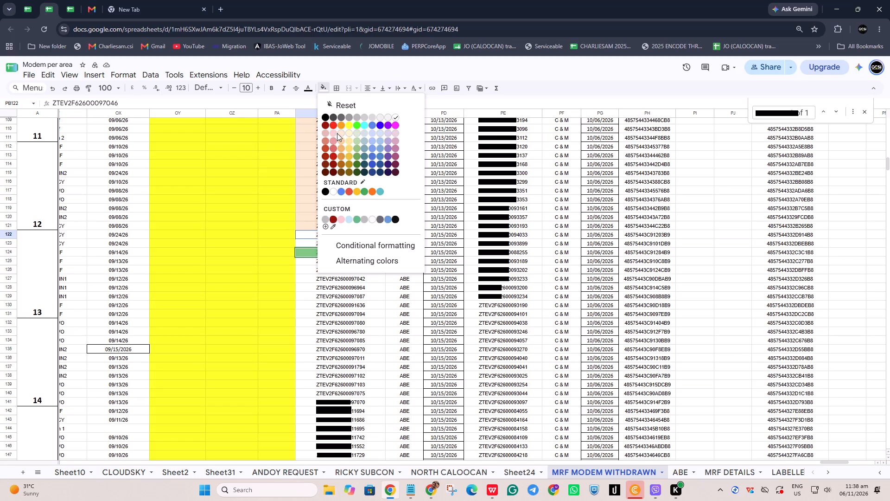
pyautogui.click(340, 134)
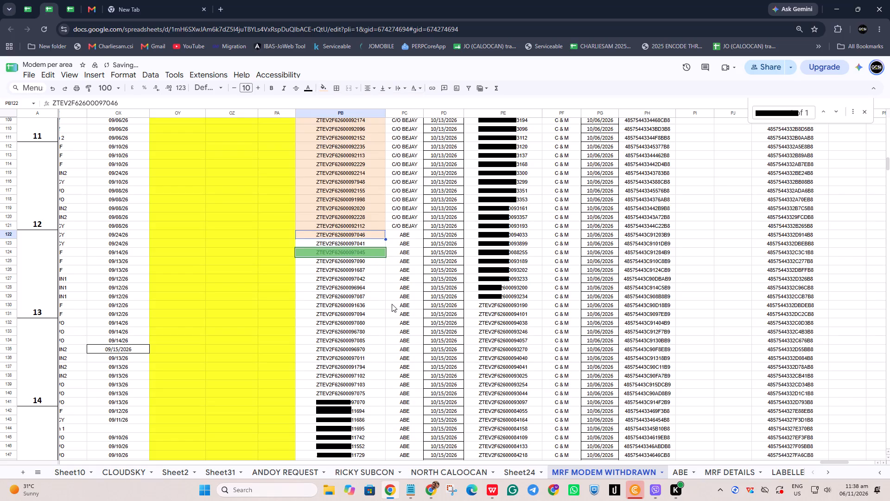
pyautogui.click(362, 254)
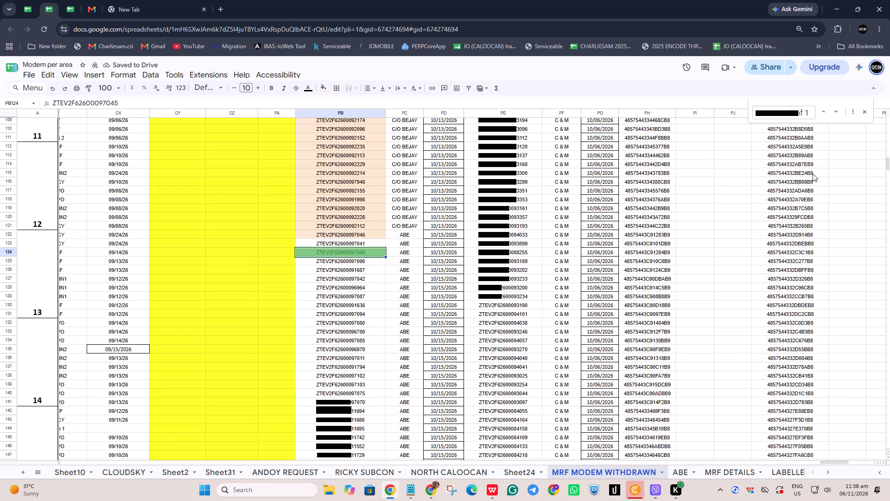
pyautogui.click(866, 112)
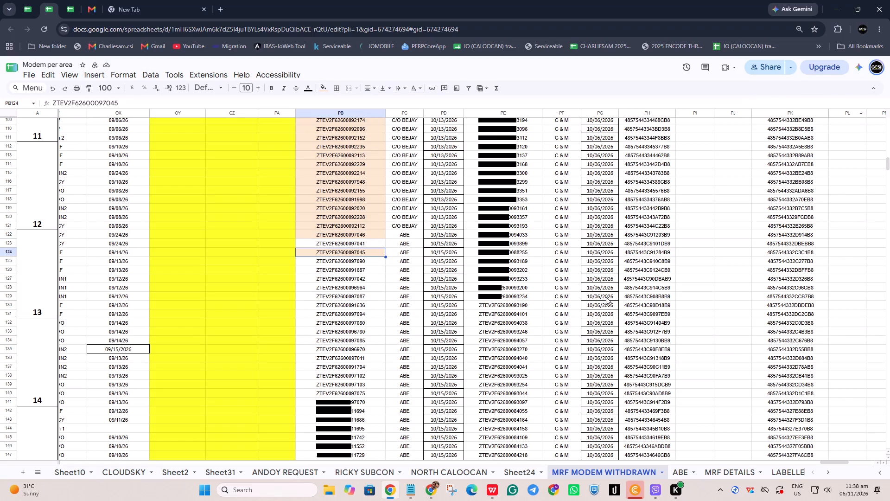
# Copy the serial in C125 of Sheet1 in WPS and search for it in MRF MODEM WITHDRAWN in Chrome.
pyautogui.hotkey('alt', 'Tab')
pyautogui.scroll(-4, 366, 371)
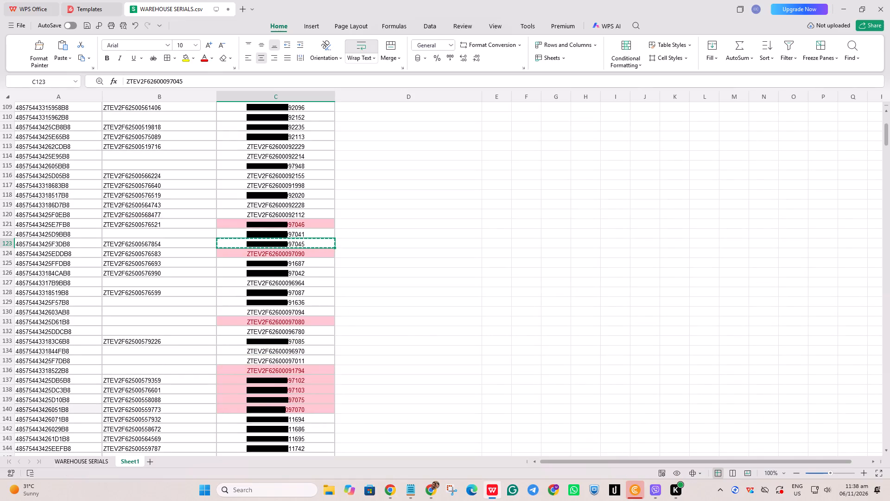
pyautogui.click(303, 265)
pyautogui.hotkey('ctrl', 'c')
pyautogui.hotkey('alt', 'Tab')
pyautogui.hotkey('ctrl', 'f')
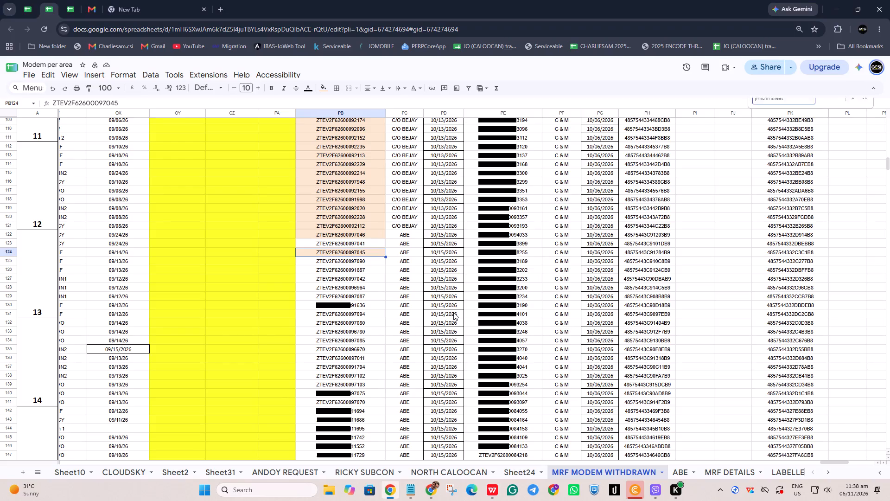
pyautogui.hotkey('ctrl', 'v')
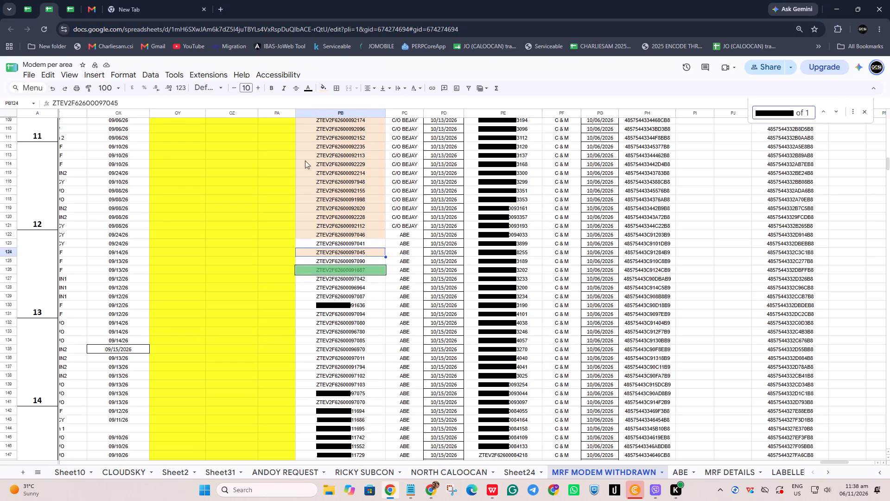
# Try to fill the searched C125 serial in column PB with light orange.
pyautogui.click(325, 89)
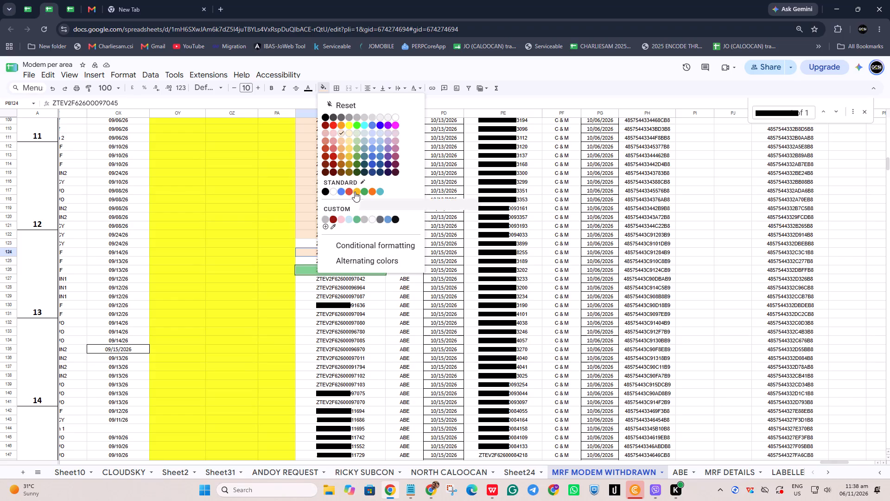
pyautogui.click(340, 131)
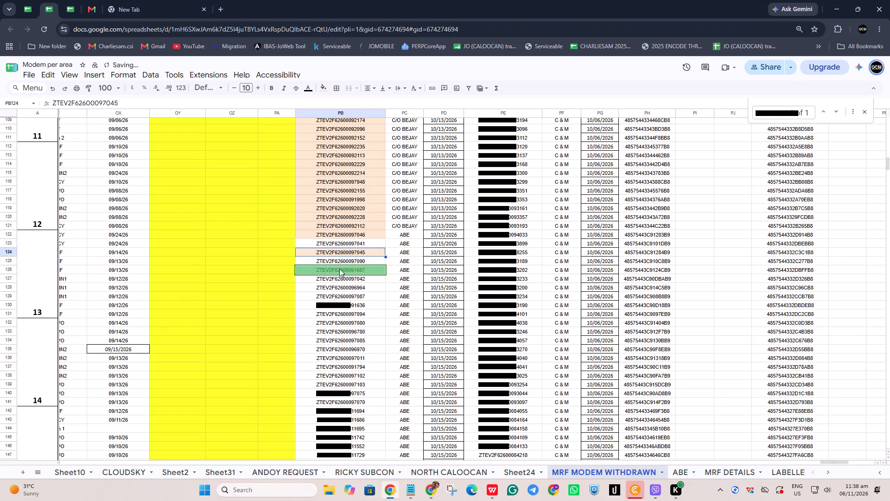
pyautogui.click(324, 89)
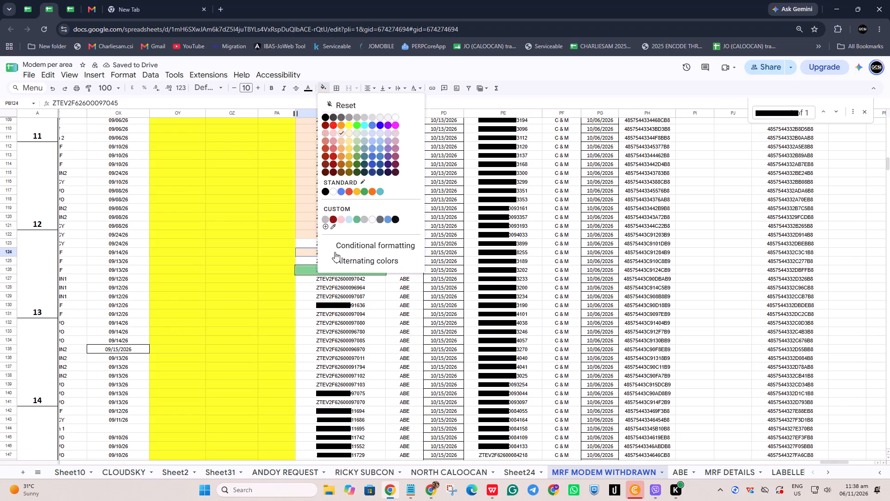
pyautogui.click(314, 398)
# Fill the matching cell PB126 with light orange and close the serial search.
pyautogui.click(362, 270)
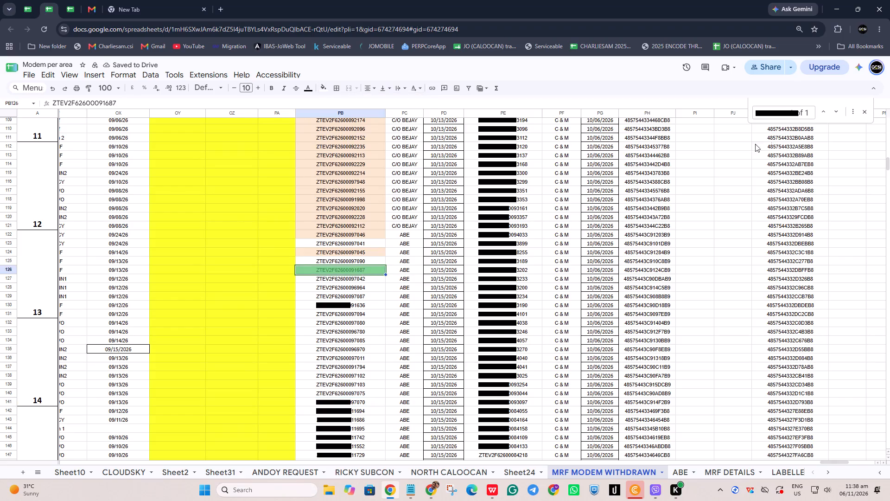
pyautogui.click(863, 110)
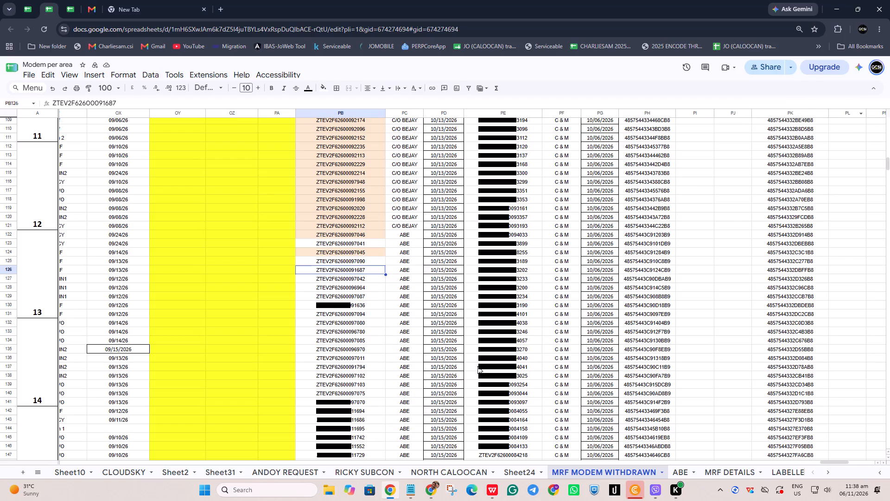
pyautogui.click(327, 90)
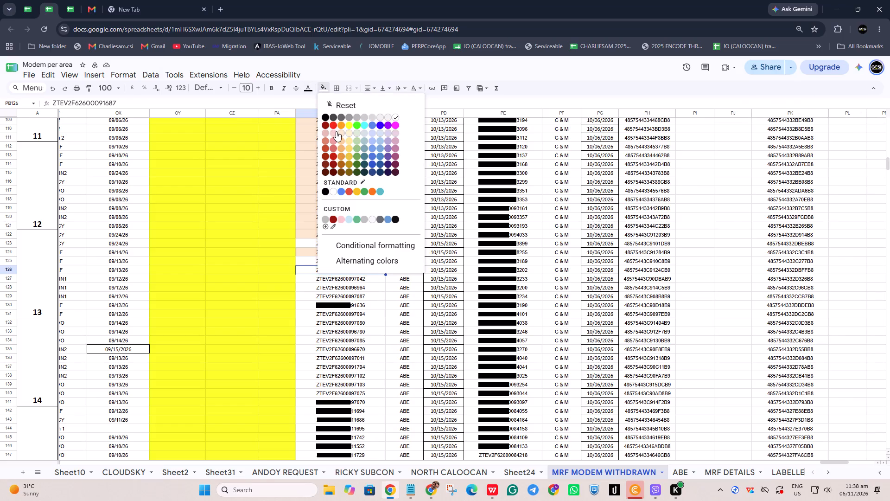
pyautogui.click(339, 133)
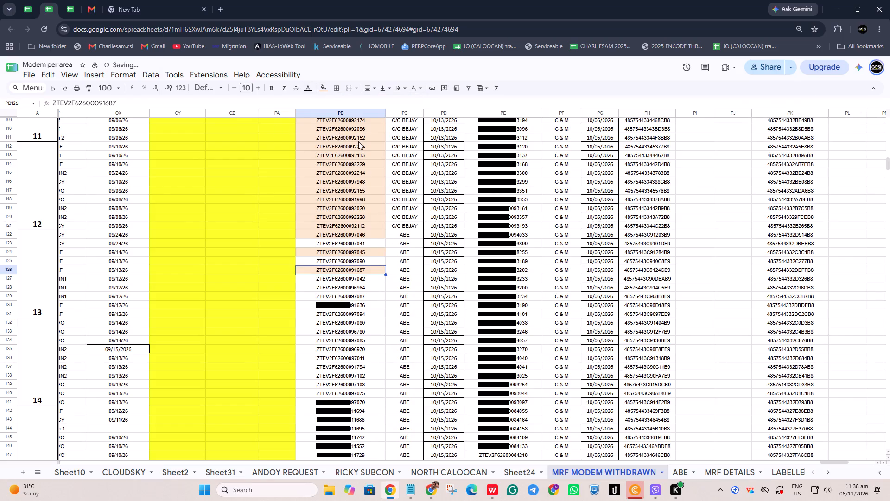
# Find the C130 serial of Sheet1 in MRF MODEM WITHDRAWN and fill PB126 to its match in PB131 with light orange.
pyautogui.hotkey('alt', 'Tab')
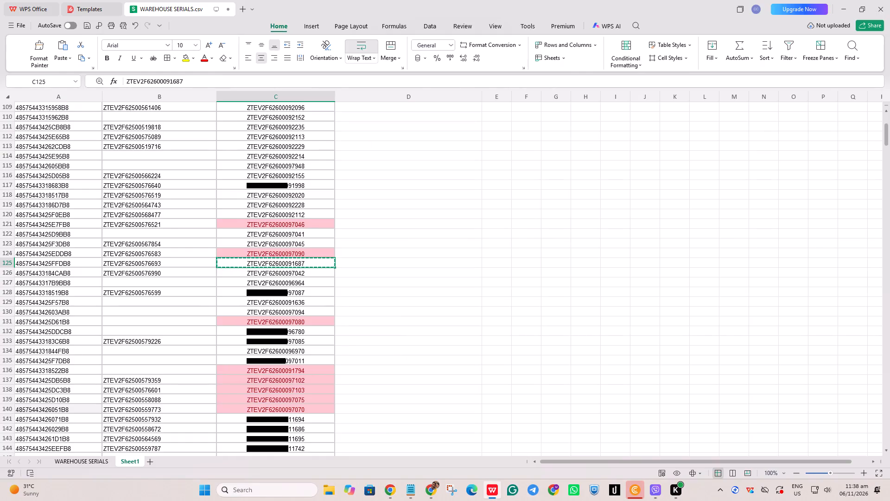
pyautogui.click(302, 312)
pyautogui.hotkey('ctrl', 'c')
pyautogui.hotkey('alt', 'Tab')
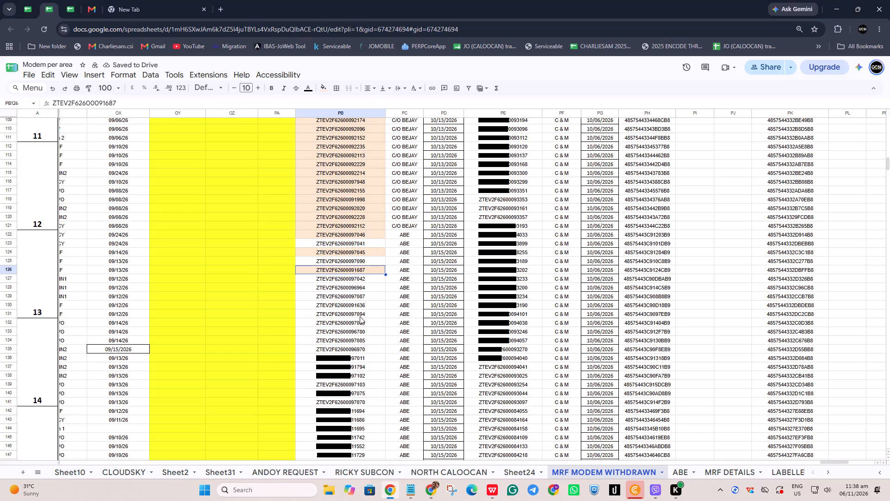
pyautogui.hotkey('ctrl', 'f')
pyautogui.hotkey('ctrl', 'v')
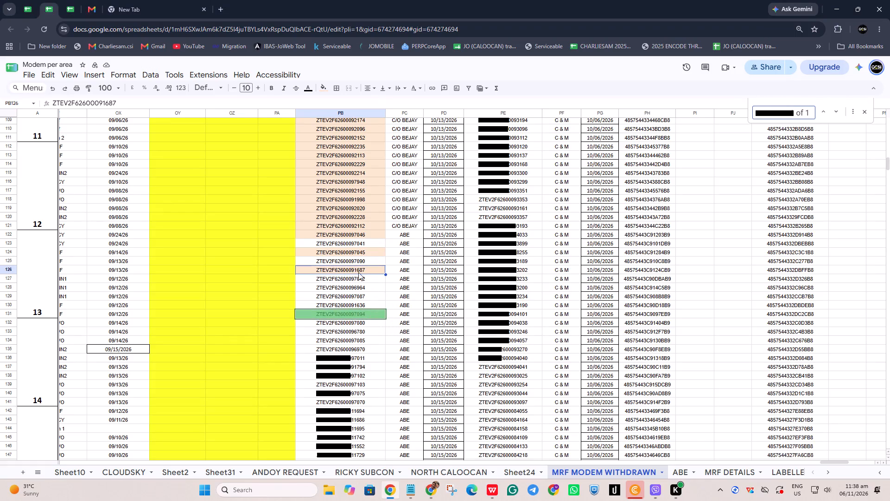
pyautogui.keyDown('shift'); pyautogui.click(358, 271); pyautogui.keyUp('shift')
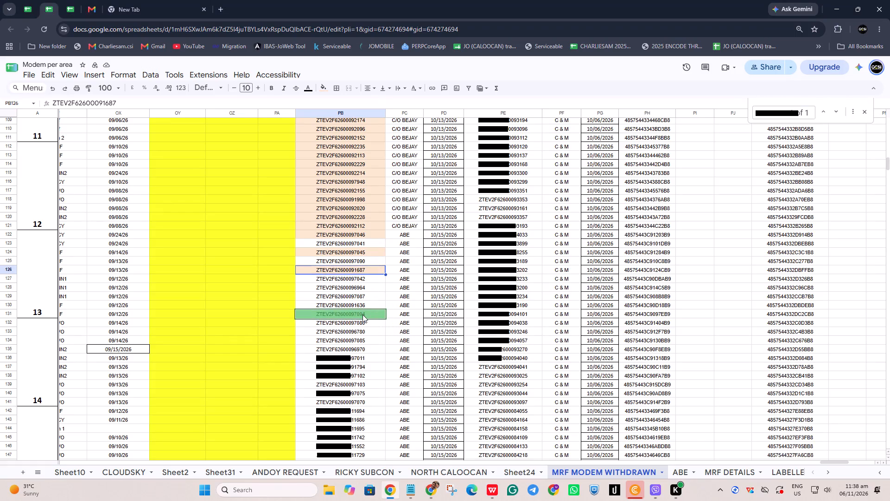
pyautogui.keyDown('shift'); pyautogui.click(362, 315); pyautogui.keyUp('shift')
pyautogui.click(325, 86)
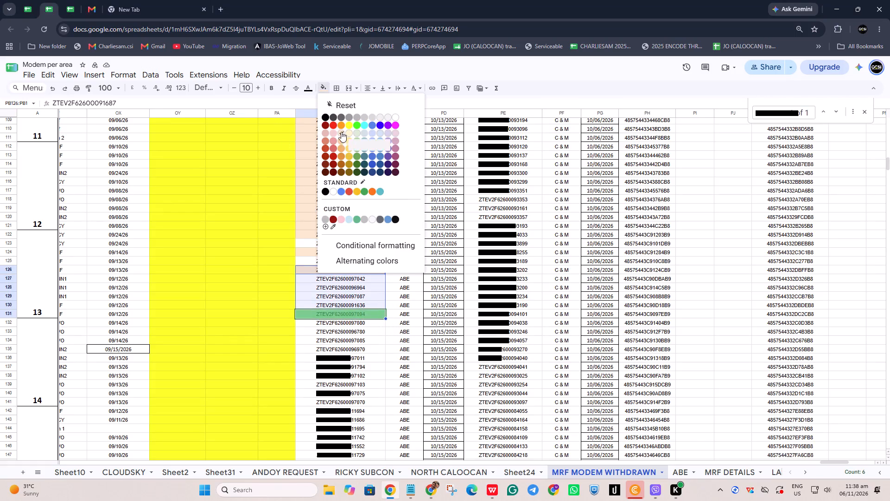
pyautogui.click(341, 132)
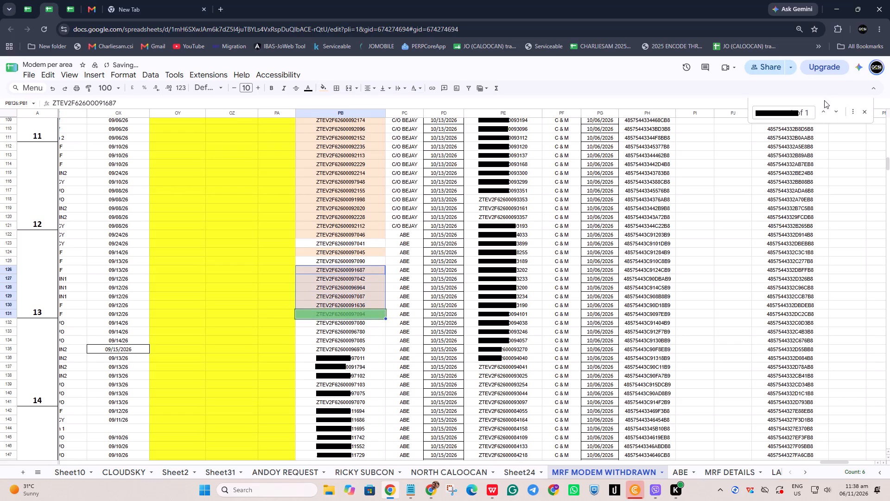
pyautogui.click(865, 112)
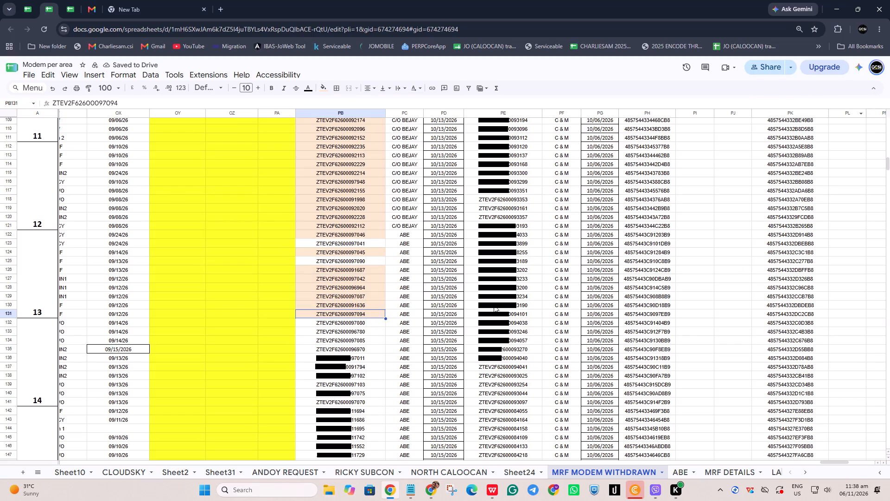
# Find the C132 serial of Sheet1 in MRF MODEM WITHDRAWN and fill its matching cell PB133 with light orange.
pyautogui.hotkey('alt', 'Tab')
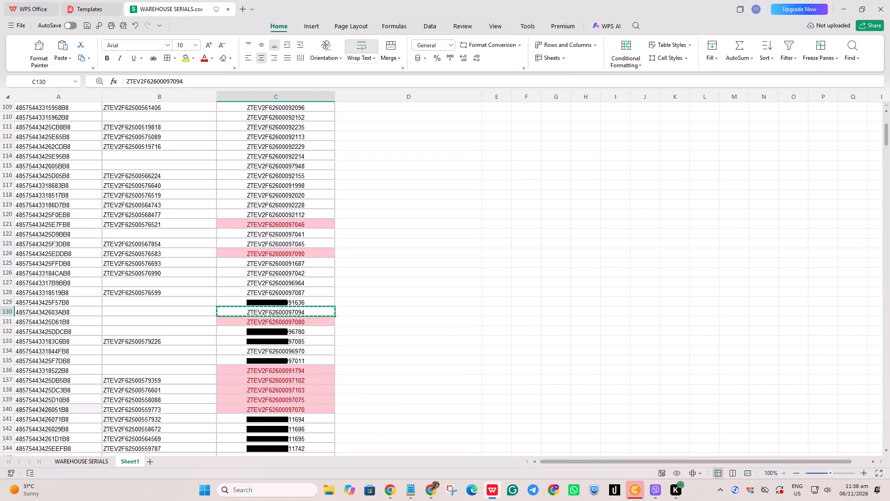
pyautogui.hotkey('alt', 'Tab')
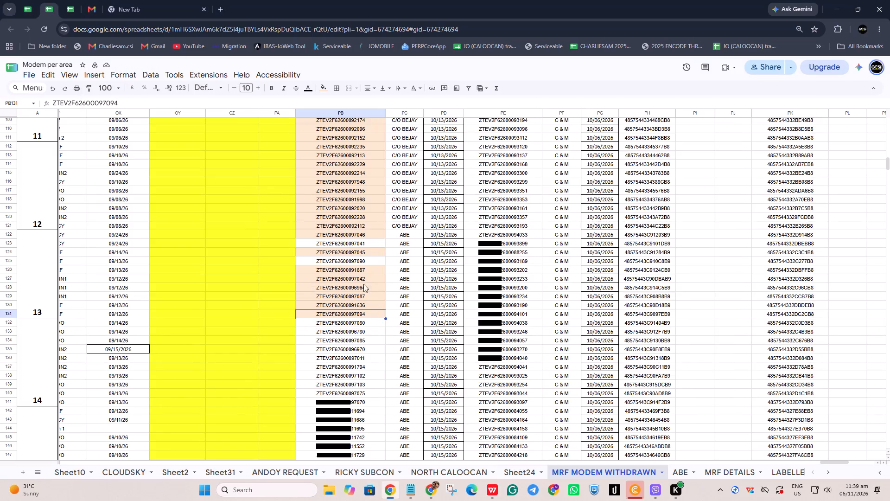
pyautogui.hotkey('alt', 'Tab')
pyautogui.click(302, 332)
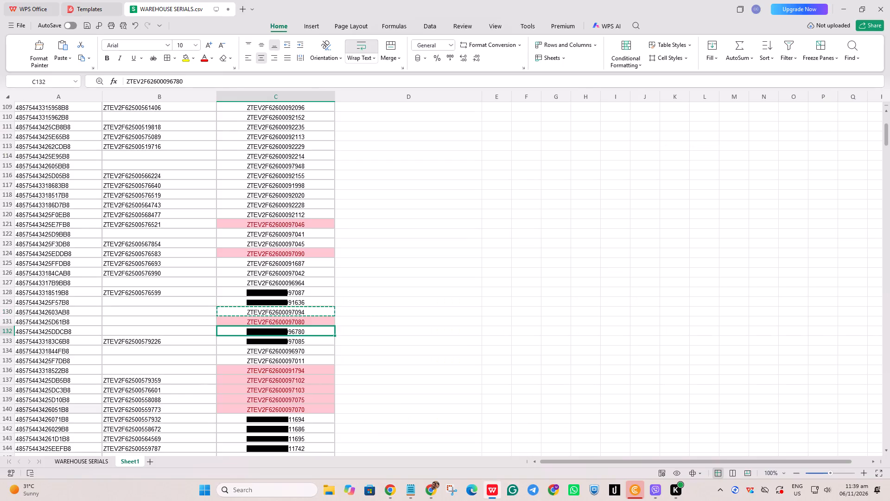
pyautogui.hotkey('ctrl', 'c')
pyautogui.hotkey('alt', 'Tab')
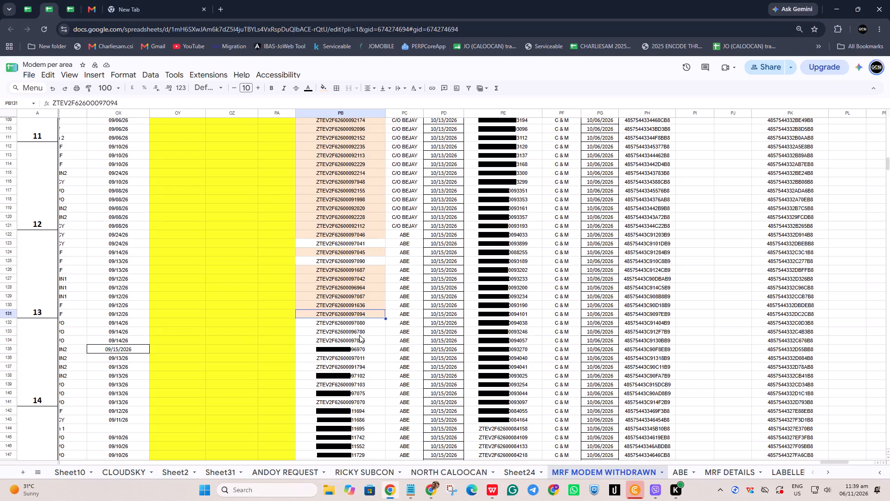
pyautogui.hotkey('ctrl', 'f')
pyautogui.hotkey('ctrl', 'v')
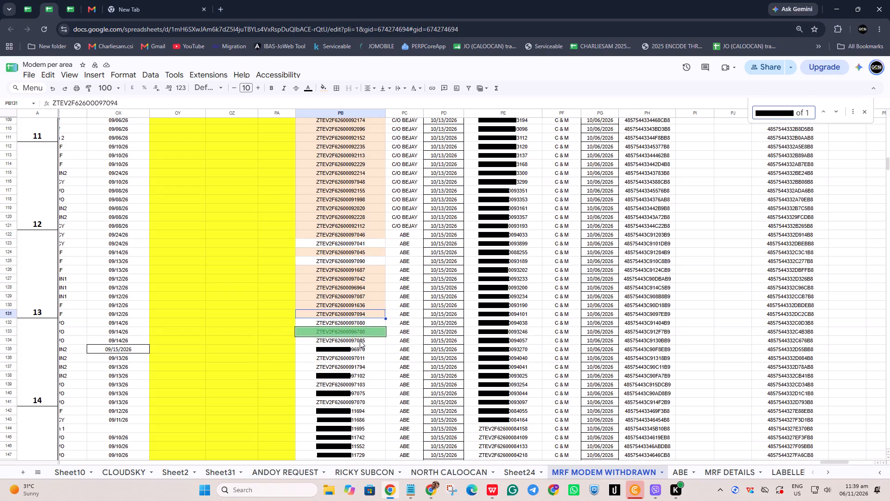
pyautogui.click(359, 334)
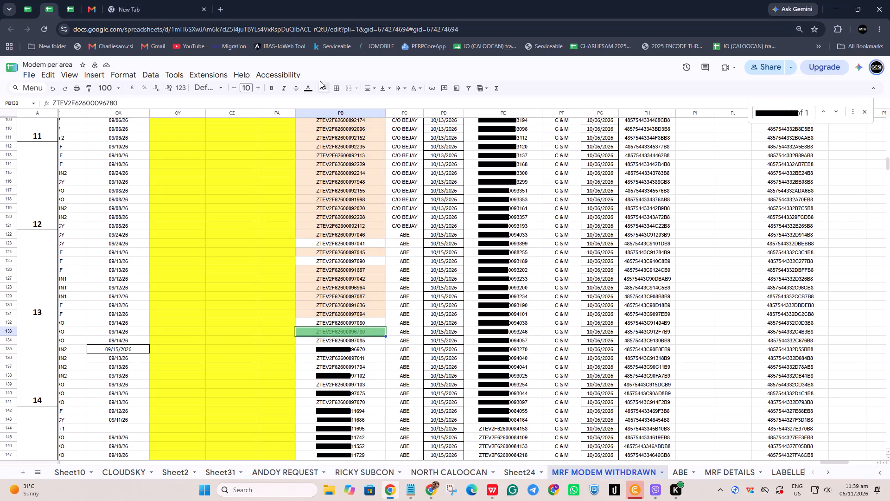
pyautogui.click(322, 84)
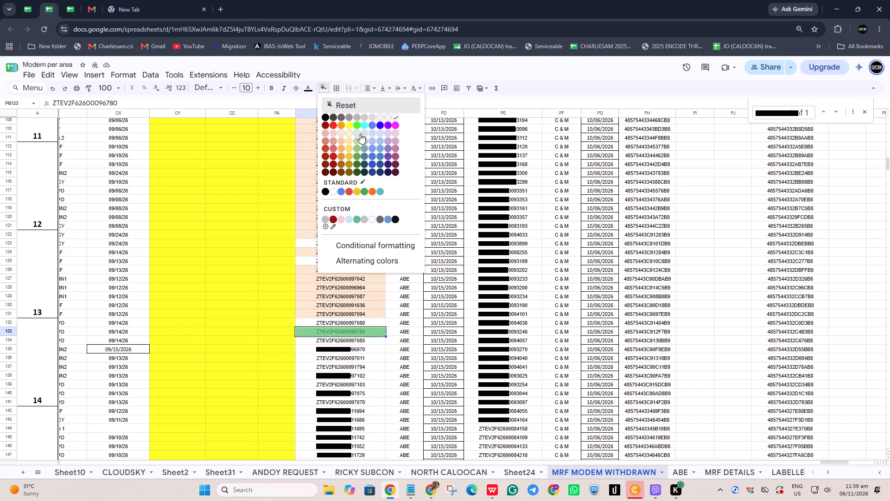
pyautogui.click(342, 134)
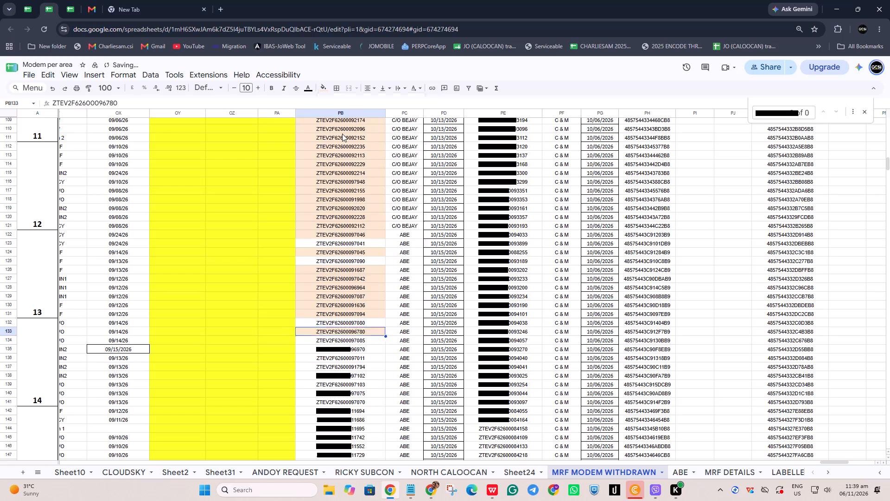
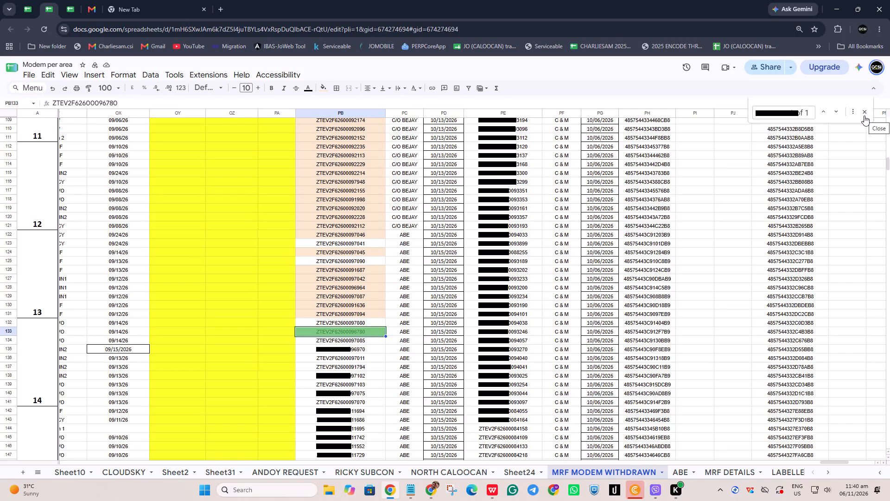
# Close the finished serial search in MRF MODEM WITHDRAWN.
pyautogui.doubleClick(864, 116)
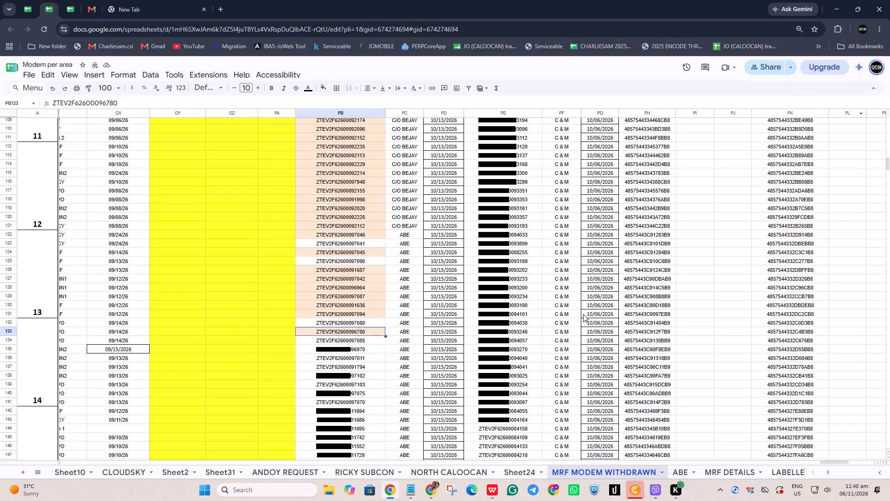
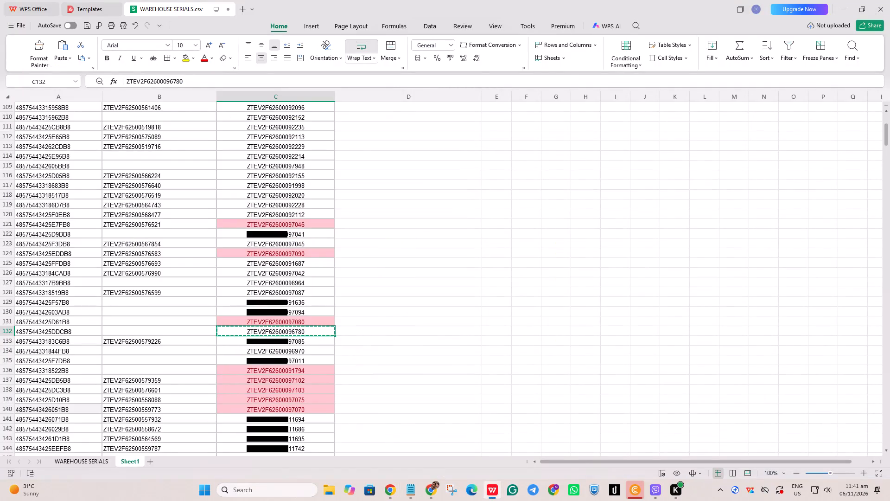
# Compare the two serial lists, copy the serial from C135 in Sheet1, and search for it in MRF MODEM WITHDRAWN.
pyautogui.hotkey('alt', 'Tab')
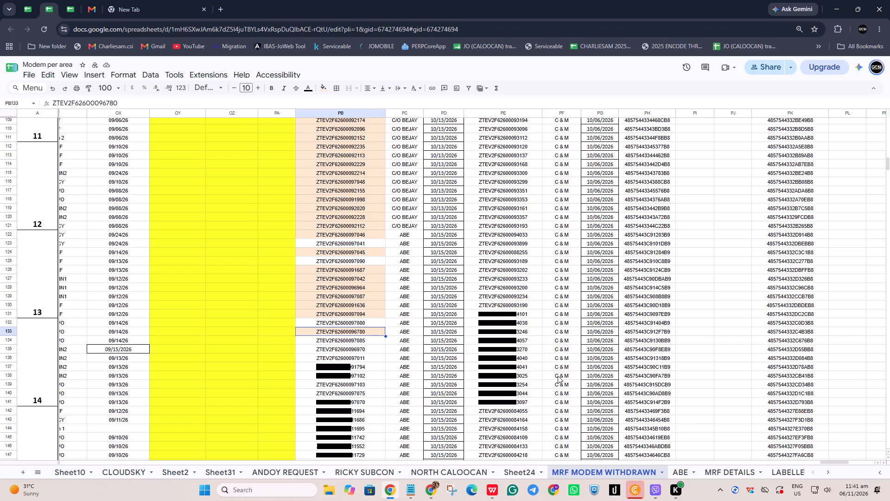
pyautogui.hotkey('alt', 'Tab')
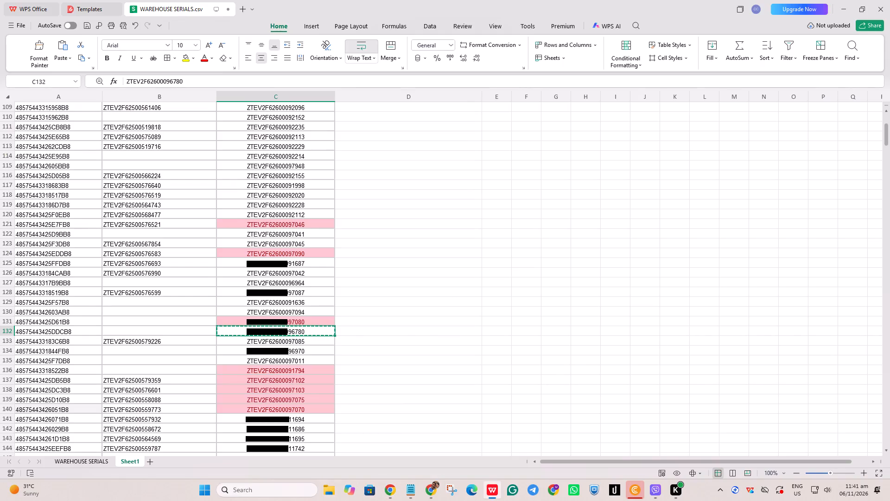
pyautogui.hotkey('alt', 'Tab')
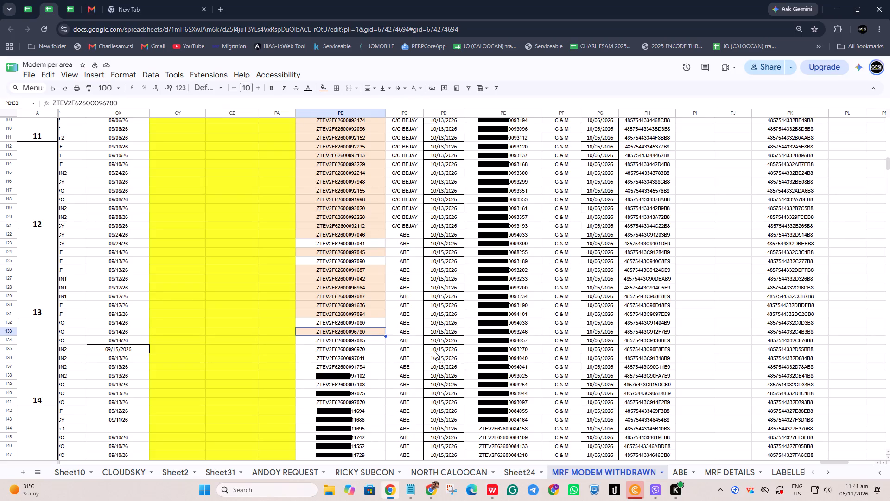
pyautogui.hotkey('alt', 'Tab')
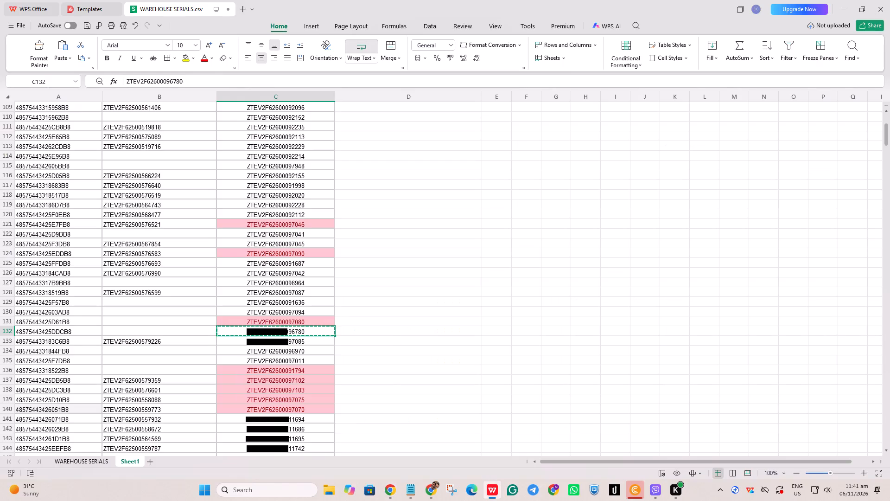
pyautogui.hotkey('alt', 'Tab')
pyautogui.hotkey('alt', 'Tab')
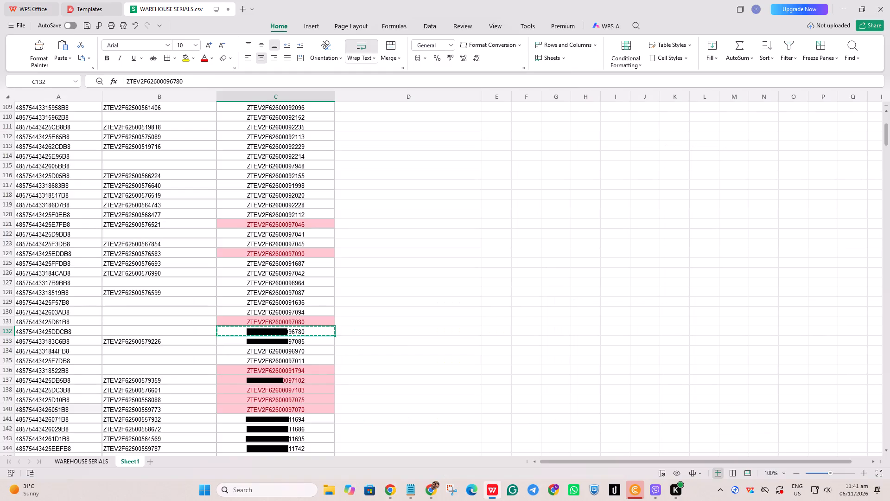
pyautogui.click(312, 361)
pyautogui.hotkey('ctrl', 'c')
pyautogui.hotkey('alt', 'Tab')
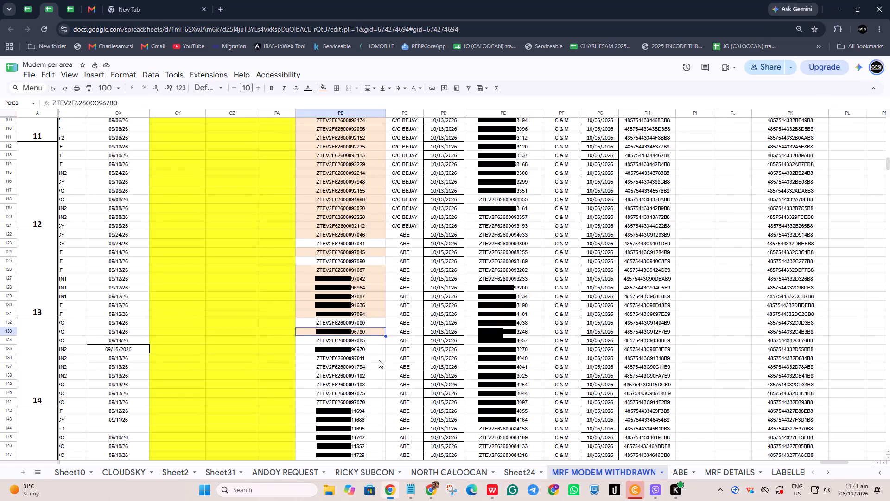
pyautogui.hotkey('ctrl', 'f')
pyautogui.hotkey('ctrl', 'v')
# Fill PB133 through PB136 in MRF MODEM WITHDRAWN light orange and close the serial search.
pyautogui.keyDown('shift'); pyautogui.click(371, 334); pyautogui.keyUp('shift')
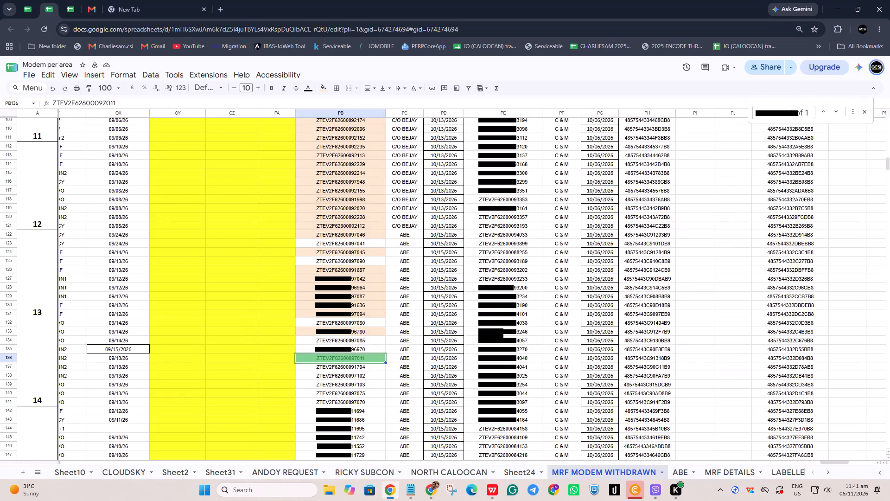
pyautogui.click(375, 331)
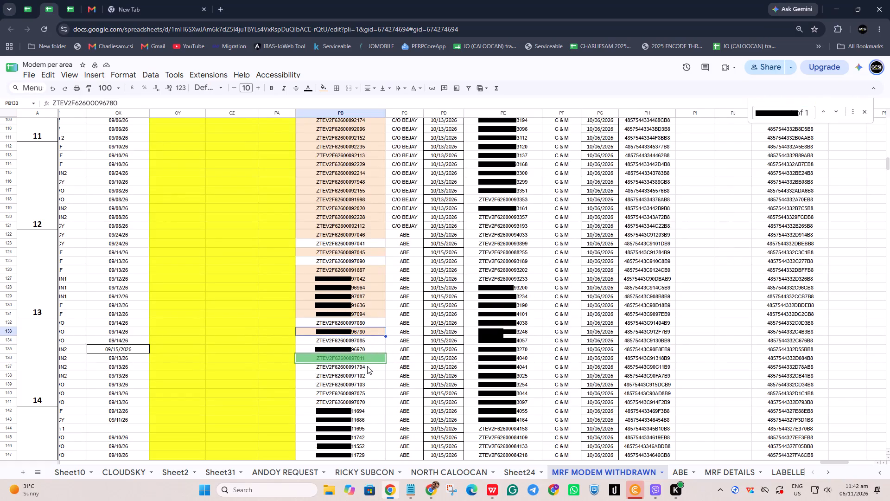
pyautogui.keyDown('shift'); pyautogui.click(368, 361); pyautogui.keyUp('shift')
pyautogui.click(320, 90)
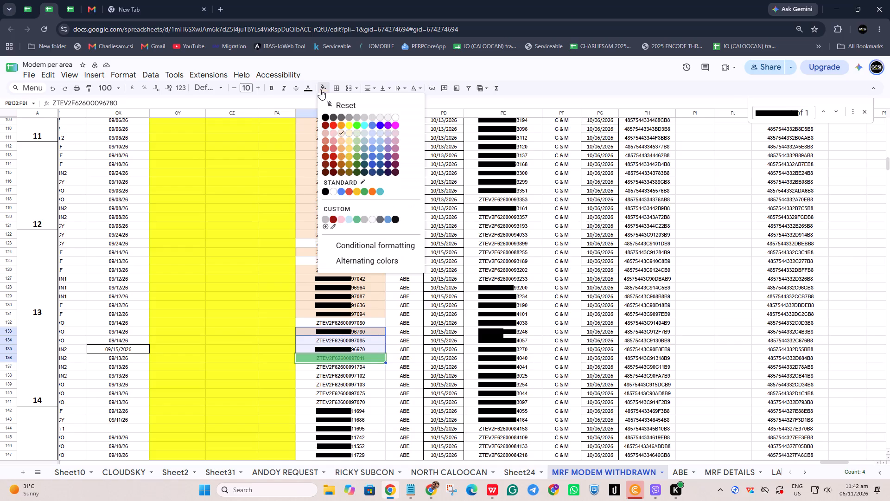
pyautogui.click(342, 133)
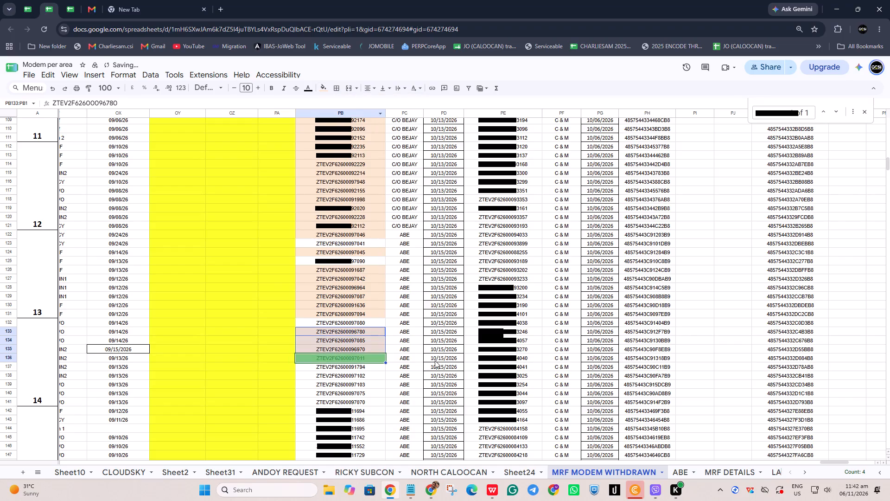
pyautogui.click(435, 361)
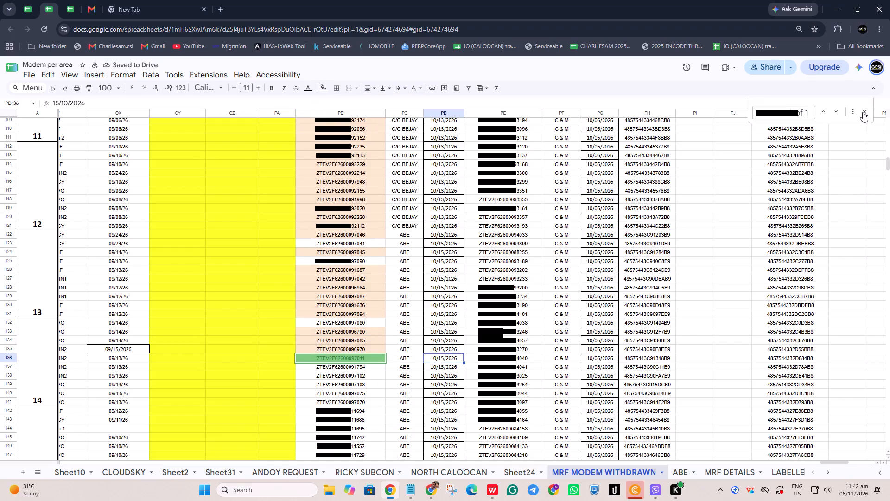
pyautogui.click(863, 112)
pyautogui.click(698, 380)
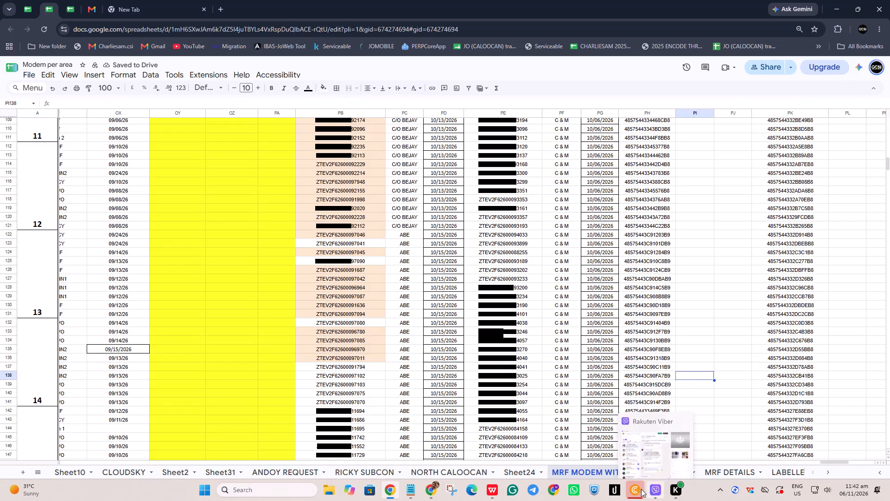
# Switch to CryptoTab Browser and close its window.
pyautogui.click(636, 492)
pyautogui.click(884, 5)
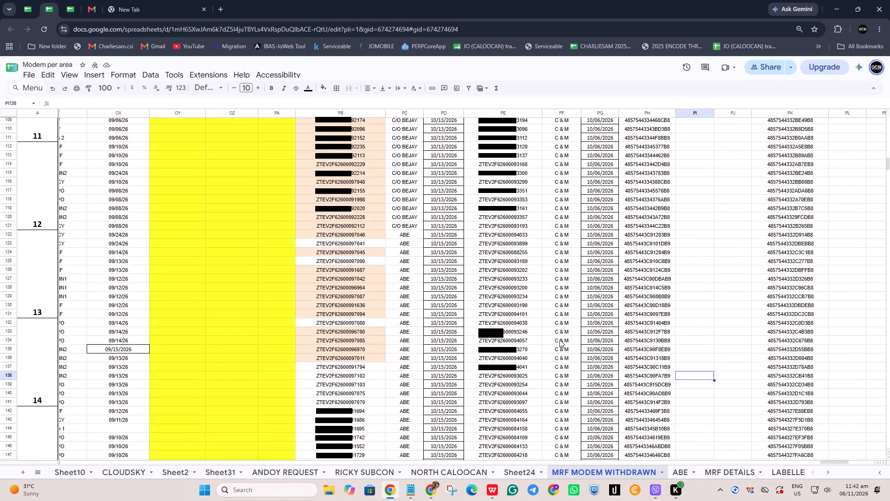
# Examine the upper rows of MRF MODEM WITHDRAWN across columns OT to PZ, ending back at serial column PB.
pyautogui.click(599, 337)
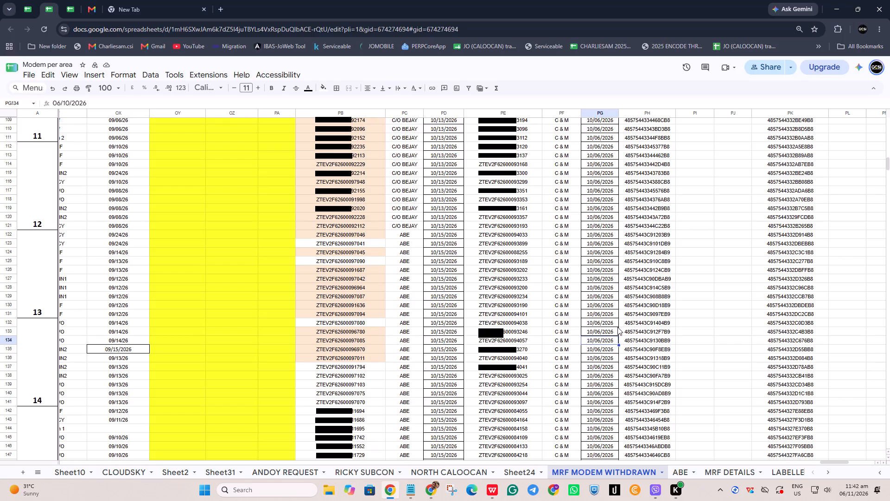
pyautogui.scroll(16, 612, 301)
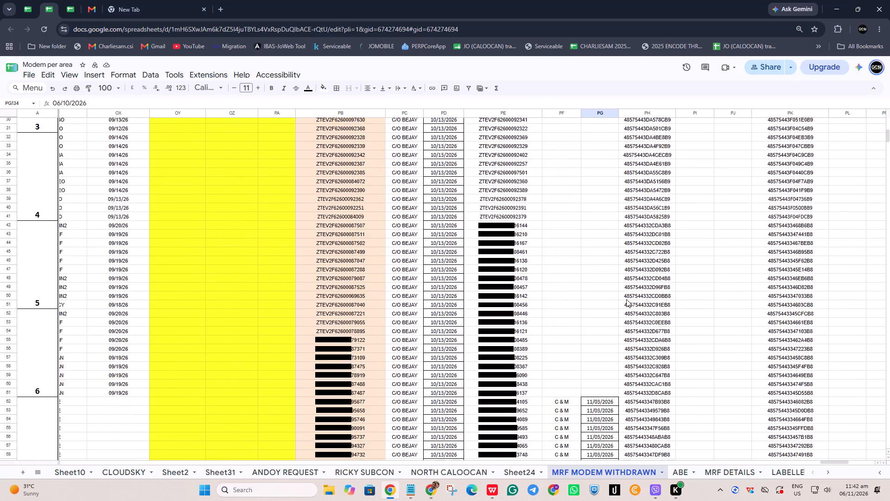
pyautogui.scroll(12, 626, 299)
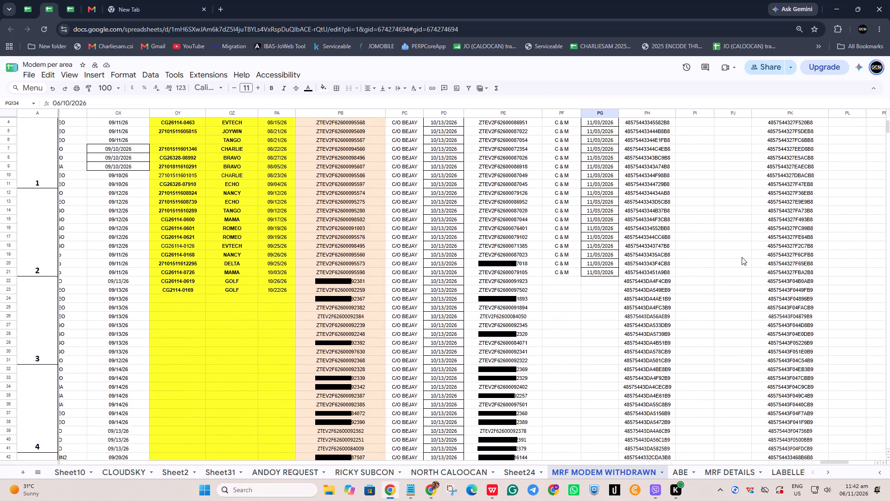
pyautogui.click(742, 257)
pyautogui.press('Tab')
pyautogui.press('Tab')
pyautogui.press('Tab')
pyautogui.press('Tab')
pyautogui.press('Tab')
pyautogui.press('Tab')
pyautogui.press('Tab')
pyautogui.press('Tab')
pyautogui.press('Tab')
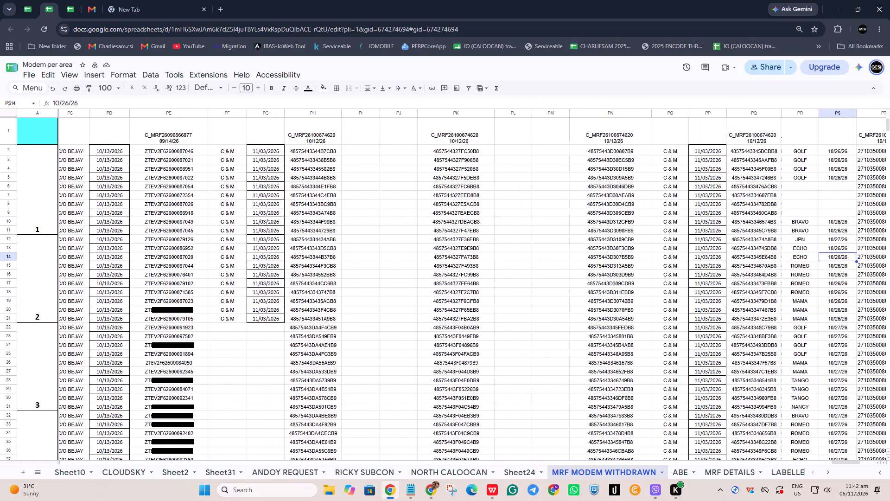
pyautogui.press('Tab')
pyautogui.press('Tab')
pyautogui.press('Tab')
pyautogui.press('Tab')
pyautogui.press('Tab')
pyautogui.press('Tab')
pyautogui.press('Tab')
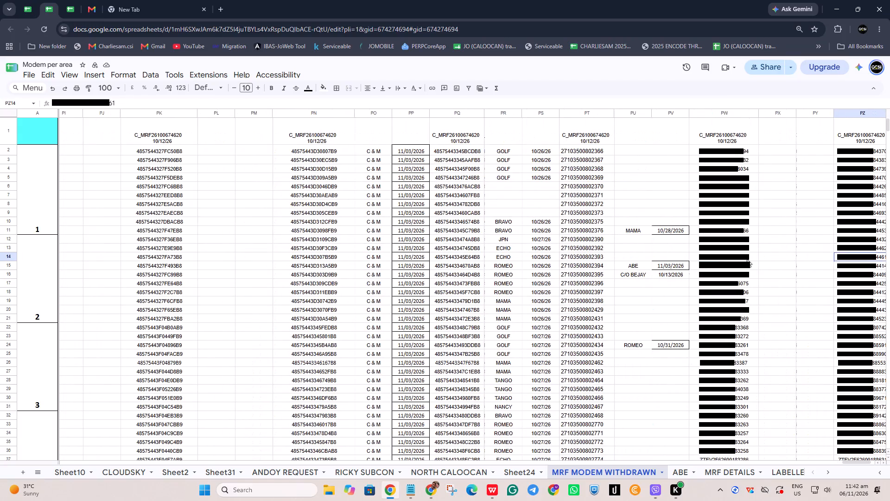
pyautogui.press('Left')
pyautogui.press('Left')
pyautogui.press('Left')
pyautogui.press('Left')
pyautogui.press('Left')
pyautogui.press('Left')
pyautogui.press('Left')
pyautogui.press('Left')
pyautogui.press('Left')
pyautogui.press('Left')
pyautogui.press('Left')
pyautogui.press('Left')
pyautogui.press('Left')
pyautogui.press('Left')
pyautogui.press('Left')
pyautogui.press('Left')
pyautogui.press('Left')
pyautogui.press('Left')
pyautogui.press('Left')
pyautogui.press('Left')
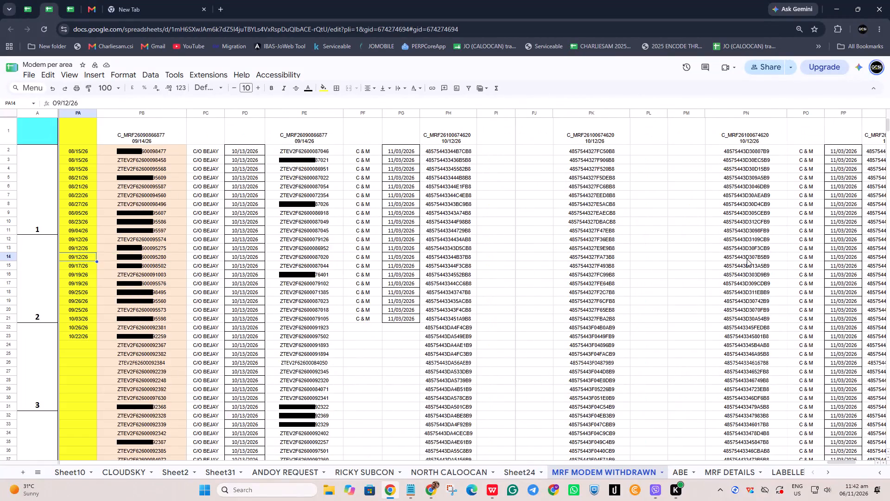
pyautogui.press('Left')
pyautogui.press('Left')
pyautogui.press('Left')
pyautogui.press('Left')
pyautogui.press('Left')
pyautogui.press('Left')
pyautogui.press('Left')
pyautogui.press('Right')
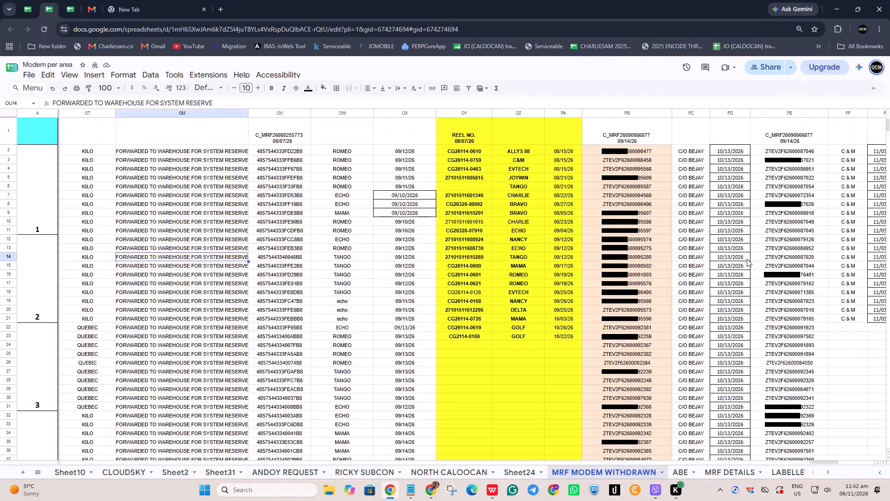
pyautogui.press('Right')
pyautogui.press('Right')
pyautogui.press('Right')
pyautogui.press('Right')
pyautogui.press('Right')
pyautogui.press('Right')
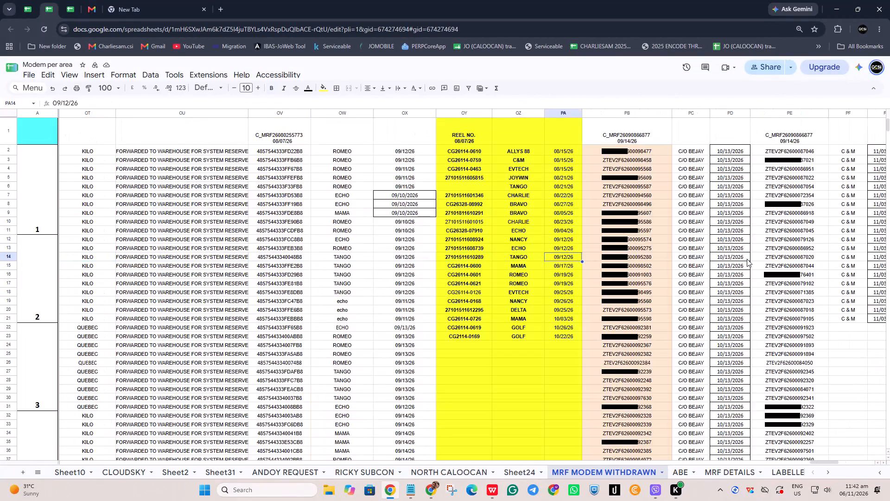
pyautogui.press('Right')
# Review the serial highlighting down column PB as far as the unhighlighted serials in rows 137 and 138.
pyautogui.press('Down')
pyautogui.press('Down')
pyautogui.press('Down')
pyautogui.press('Down')
pyautogui.press('Down')
pyautogui.press('Down')
pyautogui.press('Down')
pyautogui.press('Down')
pyautogui.press('Down')
pyautogui.press('Down')
pyautogui.press('Down')
pyautogui.press('Down')
pyautogui.press('Down')
pyautogui.press('Down')
pyautogui.press('Down')
pyautogui.press('Down')
pyautogui.press('Down')
pyautogui.press('Down')
pyautogui.press('Down')
pyautogui.press('Down')
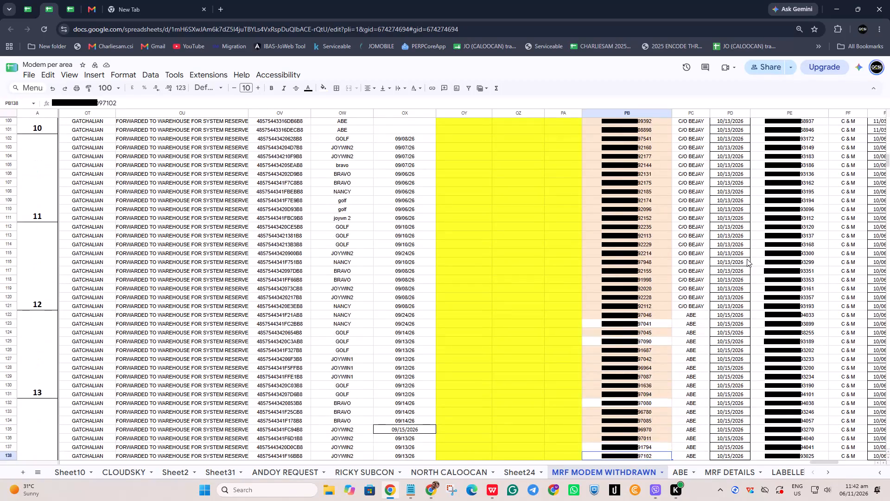
pyautogui.press('Up')
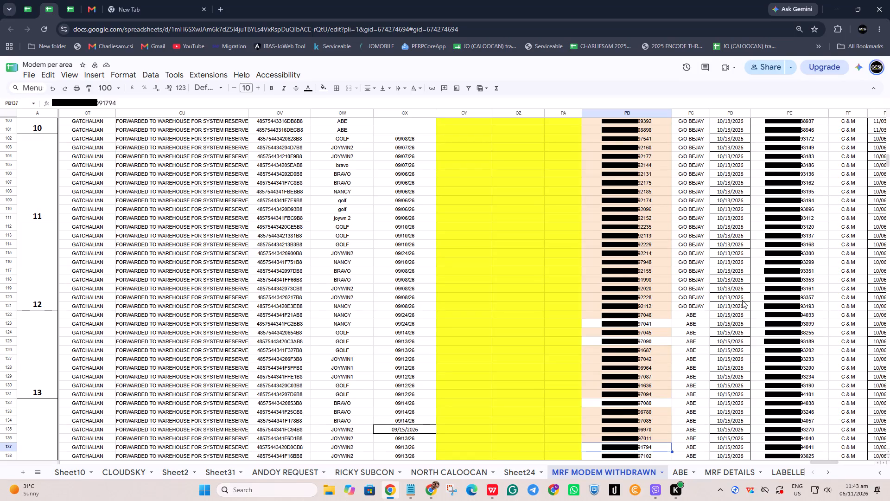
# Search MRF MODEM WITHDRAWN for the serial copied from C141 in Sheet1 and fill its match in PB142 light orange.
pyautogui.hotkey('alt', 'Tab')
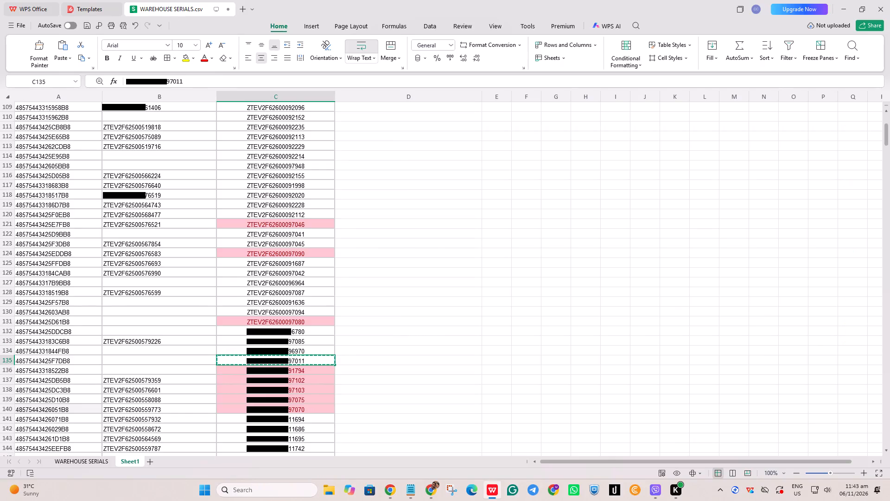
pyautogui.scroll(-3, 283, 381)
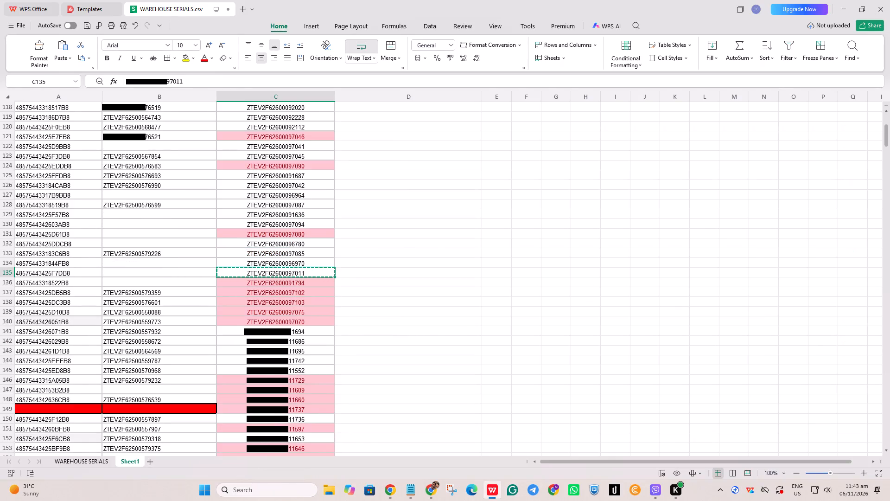
pyautogui.click(294, 333)
pyautogui.hotkey('ctrl', 'c')
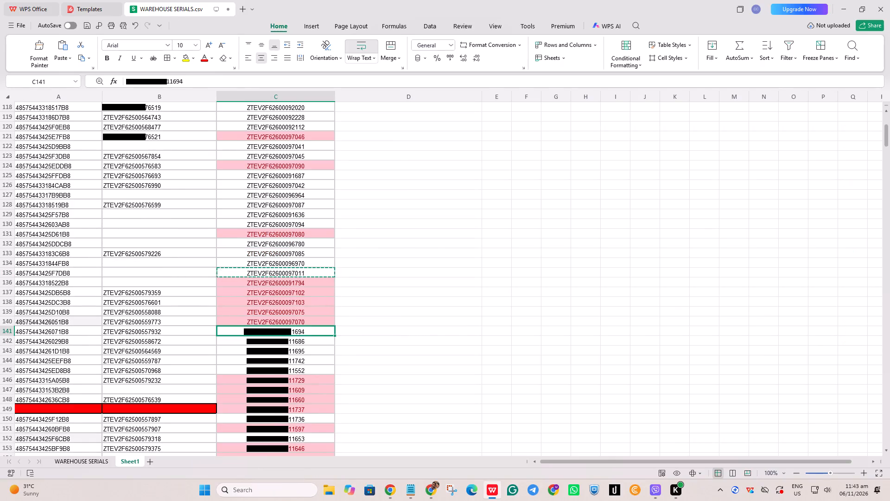
pyautogui.hotkey('alt', 'Tab')
pyautogui.hotkey('ctrl', 'f')
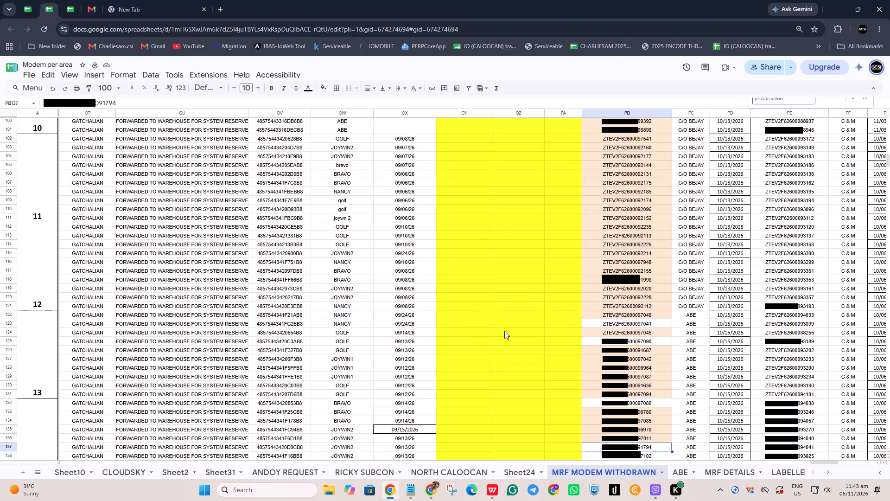
pyautogui.hotkey('ctrl', 'v')
pyautogui.scroll(-4, 530, 368)
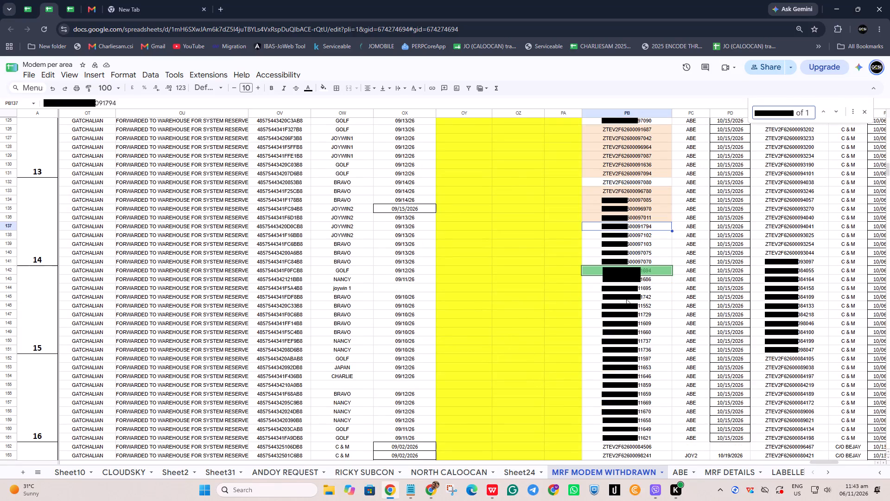
pyautogui.click(635, 270)
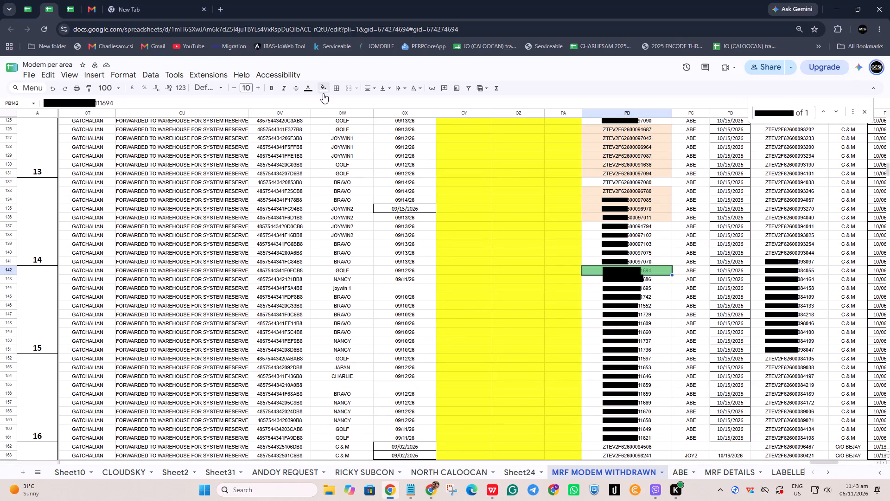
pyautogui.click(324, 90)
pyautogui.click(340, 134)
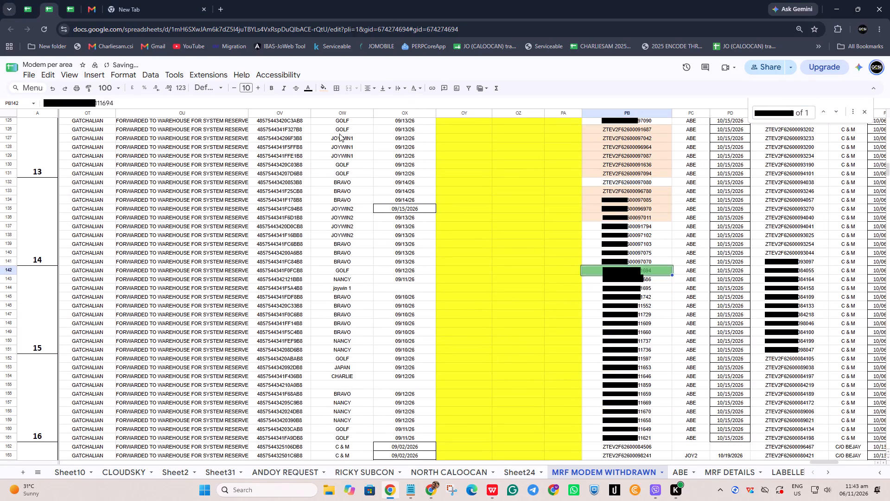
# Search MRF MODEM WITHDRAWN for the serial copied from C145 in Sheet1 and fill PB142 through PB146 light orange.
pyautogui.hotkey('alt', 'Tab')
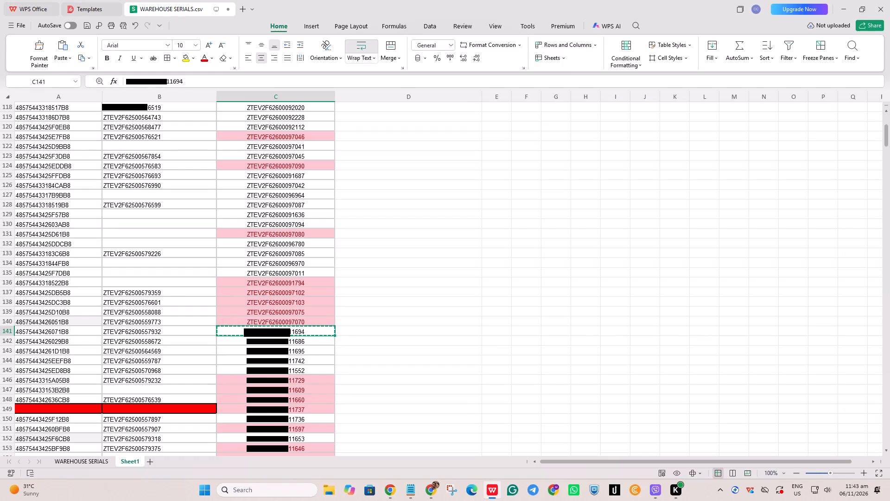
pyautogui.click(296, 369)
pyautogui.hotkey('ctrl', 'c')
pyautogui.hotkey('alt', 'Tab')
pyautogui.hotkey('ctrl', 'f')
pyautogui.hotkey('ctrl', 'v')
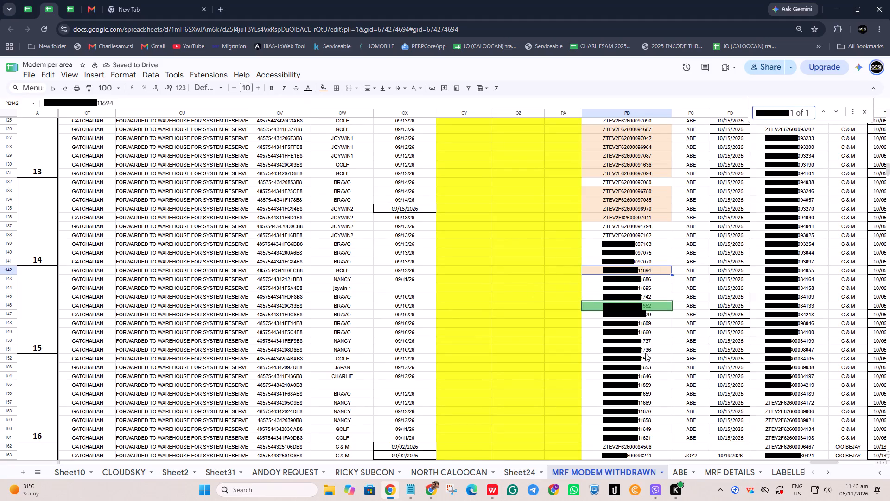
pyautogui.keyDown('shift'); pyautogui.click(636, 305); pyautogui.keyUp('shift')
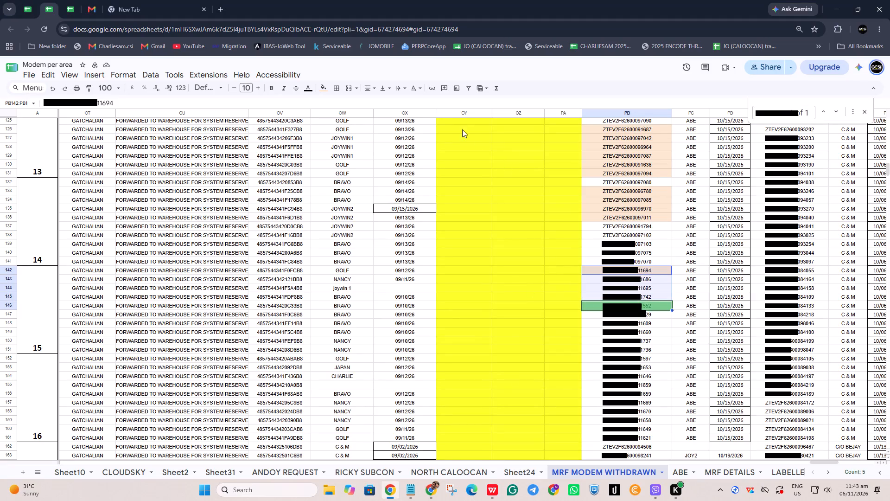
pyautogui.click(319, 88)
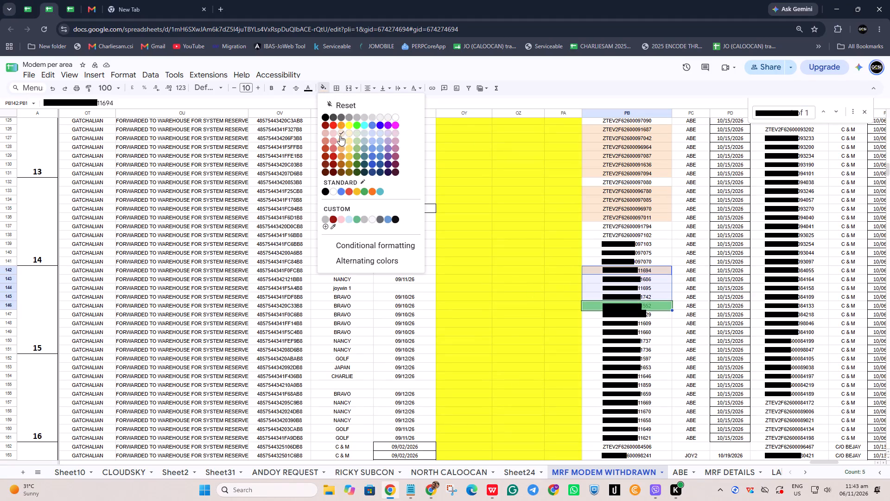
pyautogui.click(340, 135)
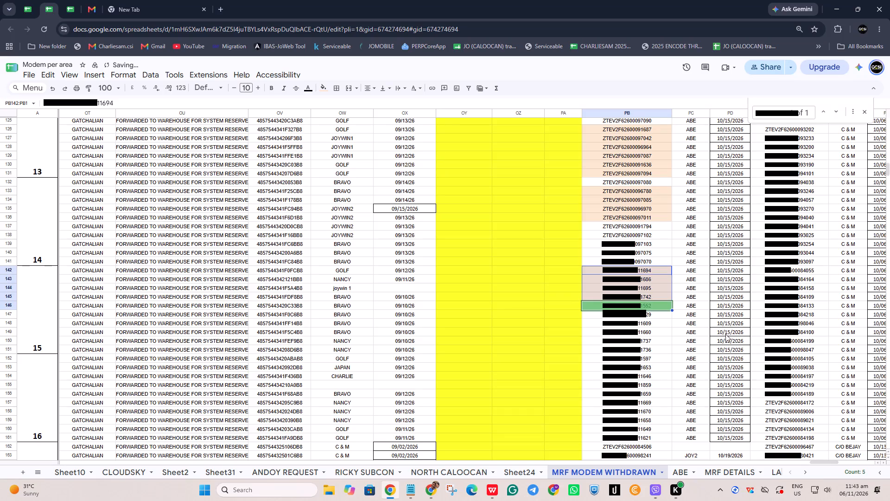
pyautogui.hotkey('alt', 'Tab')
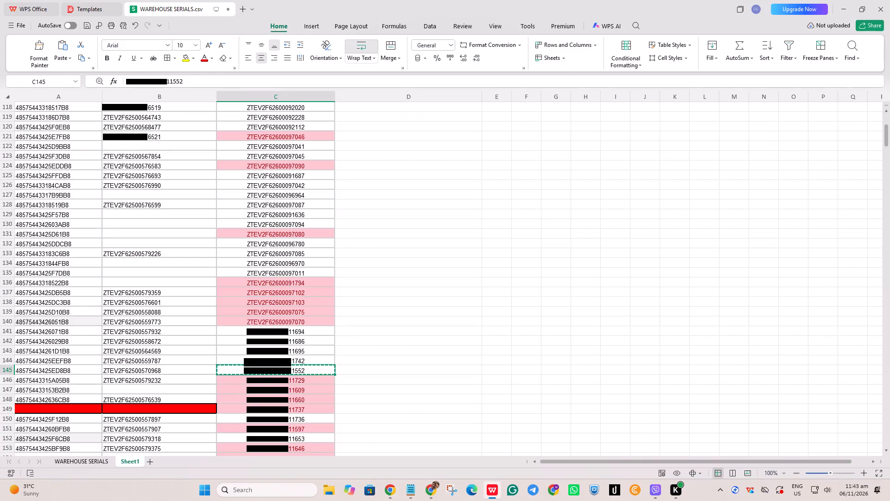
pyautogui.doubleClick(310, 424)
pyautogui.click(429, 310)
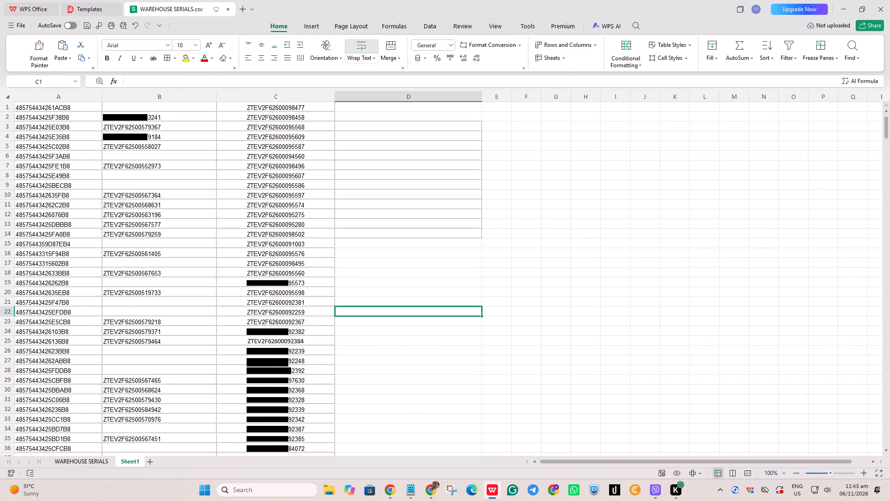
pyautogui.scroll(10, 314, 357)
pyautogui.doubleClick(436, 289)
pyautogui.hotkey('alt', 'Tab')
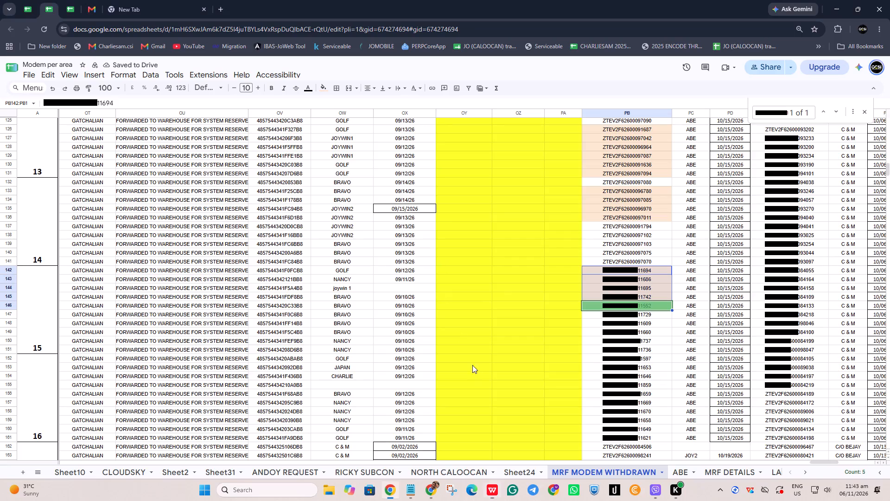
# Search Sheet1 of WAREHOUSE SERIALS for the serial copied from PB146 in MRF MODEM WITHDRAWN.
pyautogui.click(645, 304)
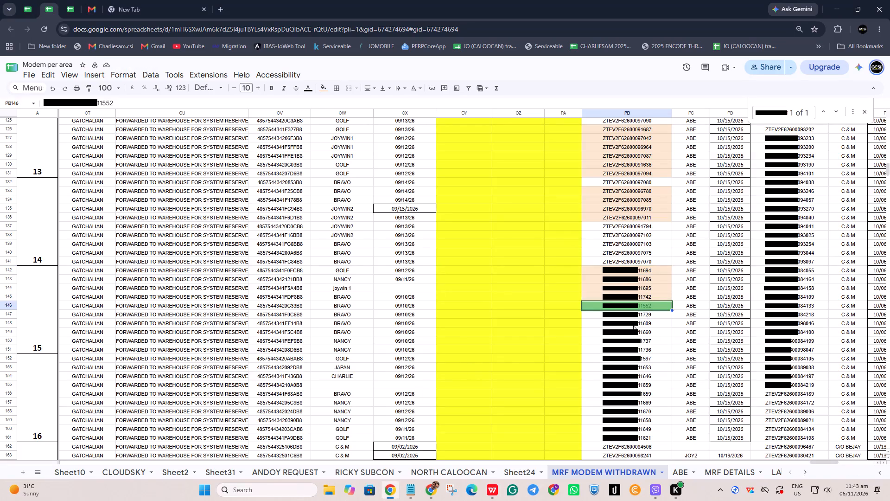
pyautogui.hotkey('ctrl', 'c')
pyautogui.hotkey('alt', 'Tab')
pyautogui.hotkey('ctrl', 'f')
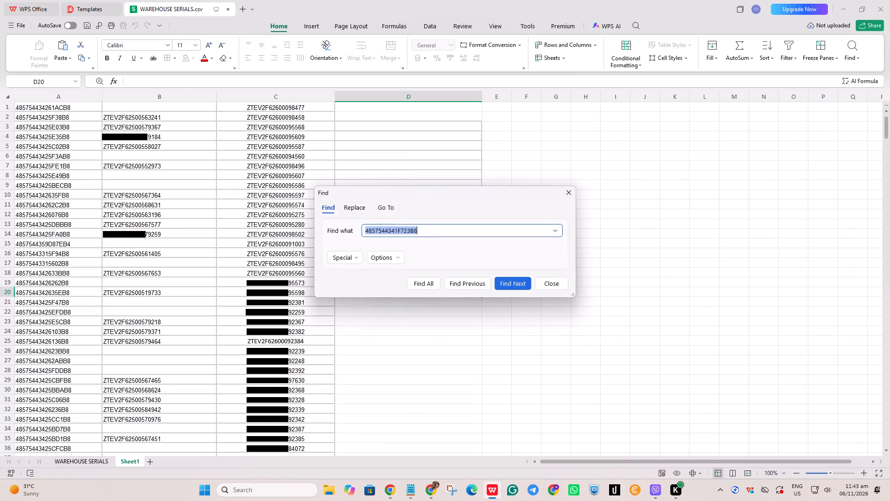
pyautogui.hotkey('ctrl', 'v')
pyautogui.click(514, 283)
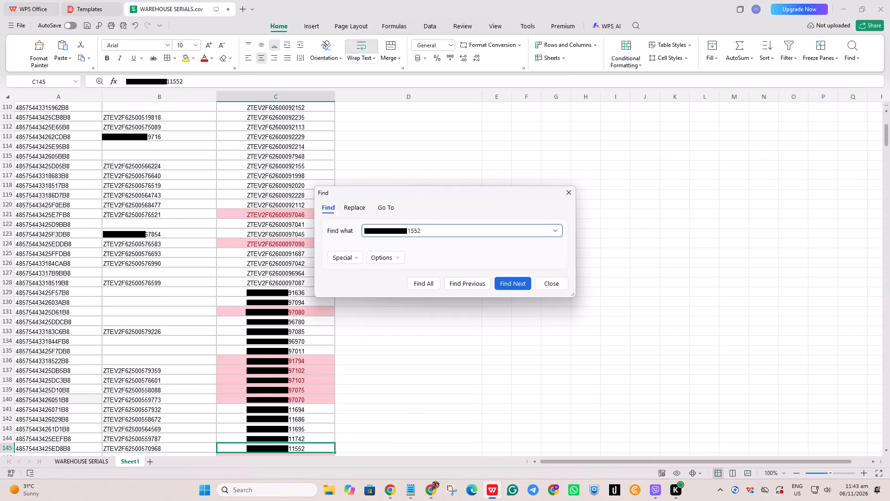
pyautogui.click(555, 286)
# Search MRF MODEM WITHDRAWN for the serial copied from C150 in Sheet1 and fill its match in PB151 light orange.
pyautogui.scroll(-1, 331, 436)
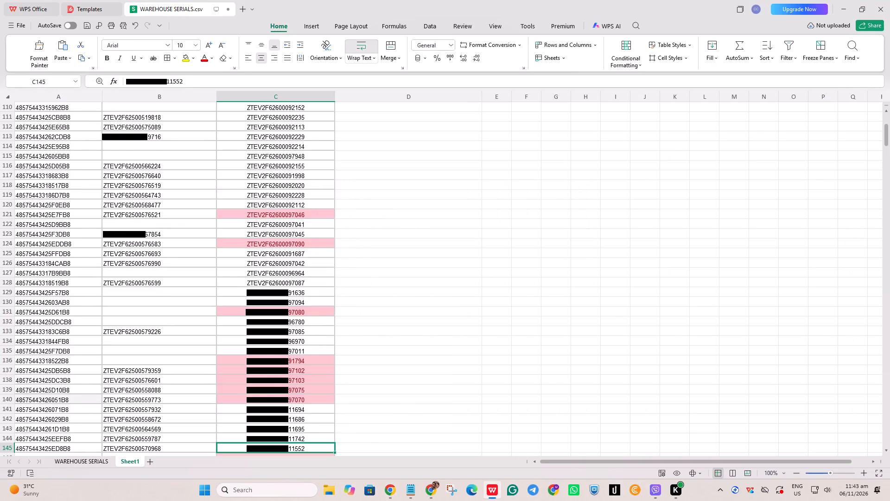
pyautogui.scroll(-3, 330, 432)
pyautogui.click(308, 382)
pyautogui.hotkey('ctrl', 'c')
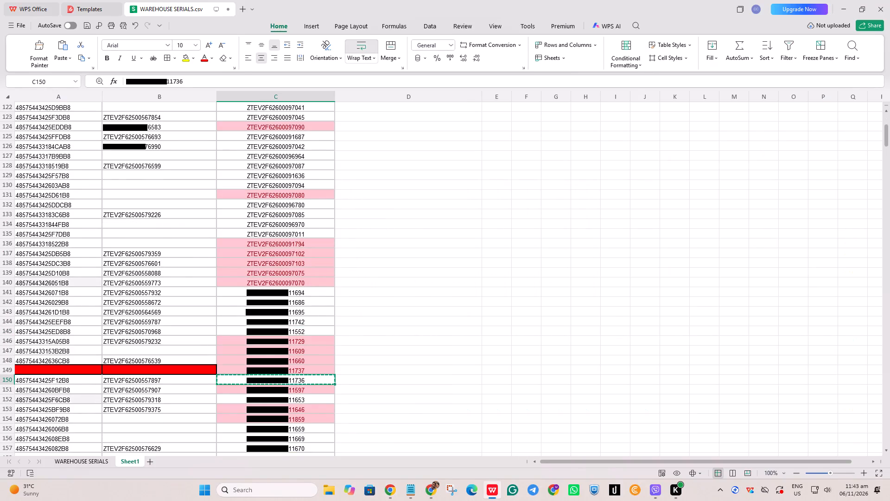
pyautogui.hotkey('alt', 'Tab')
pyautogui.hotkey('ctrl', 'f')
pyautogui.hotkey('ctrl', 'v')
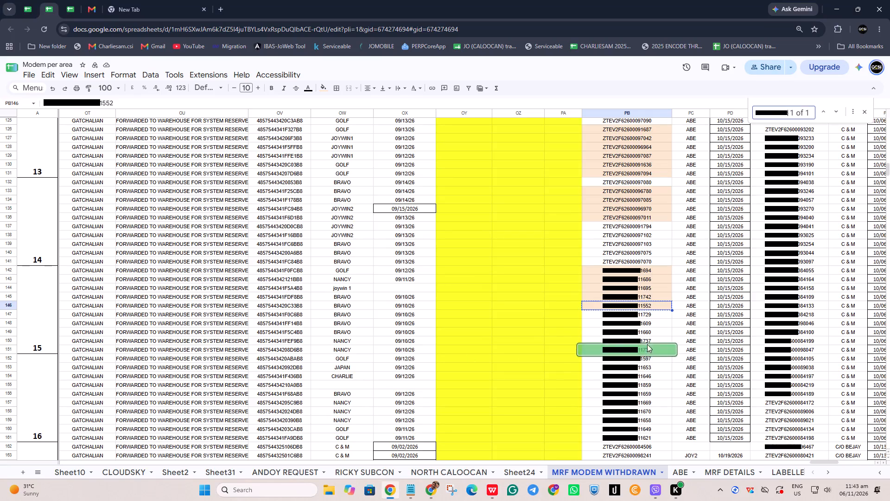
pyautogui.click(647, 353)
pyautogui.hotkey('alt', 'Tab')
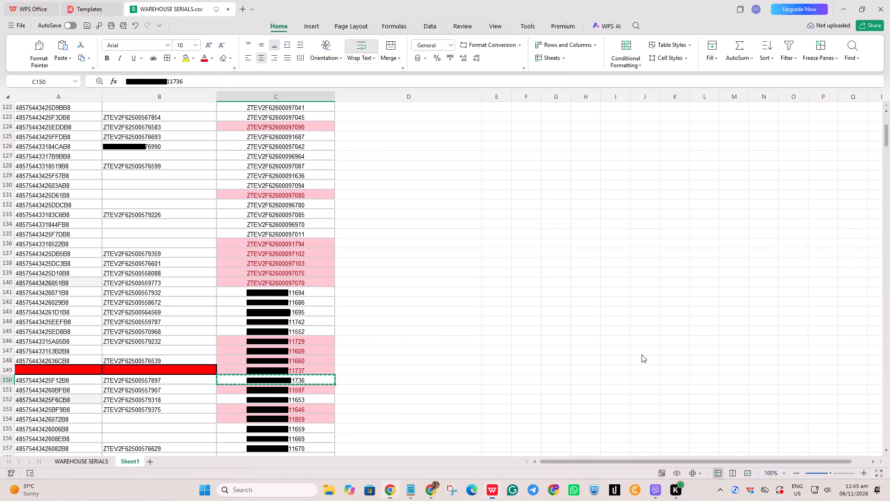
pyautogui.hotkey('alt', 'Tab')
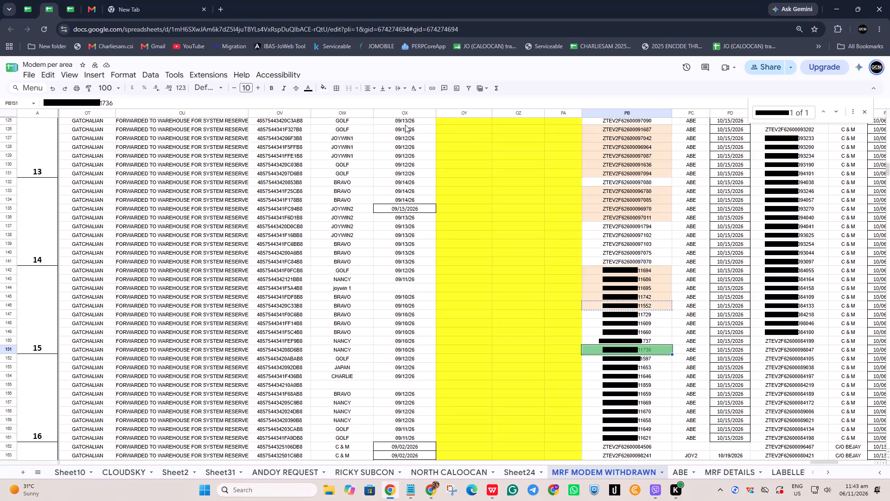
pyautogui.click(321, 88)
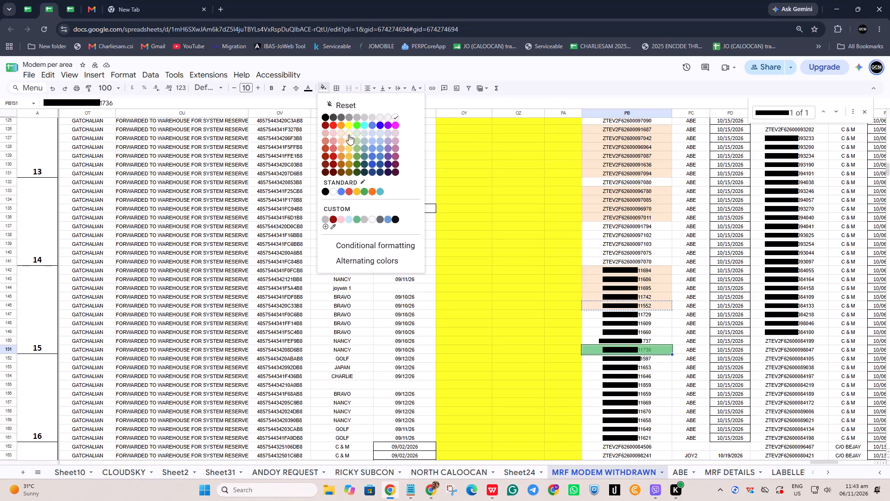
pyautogui.click(338, 135)
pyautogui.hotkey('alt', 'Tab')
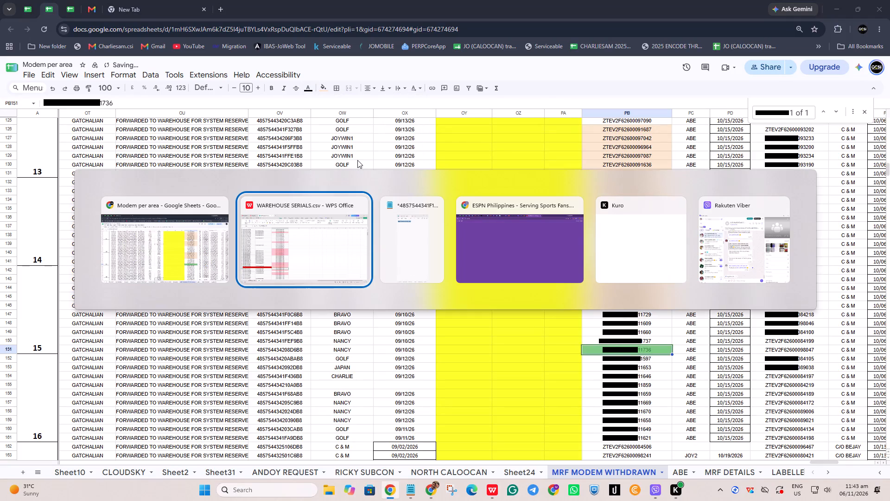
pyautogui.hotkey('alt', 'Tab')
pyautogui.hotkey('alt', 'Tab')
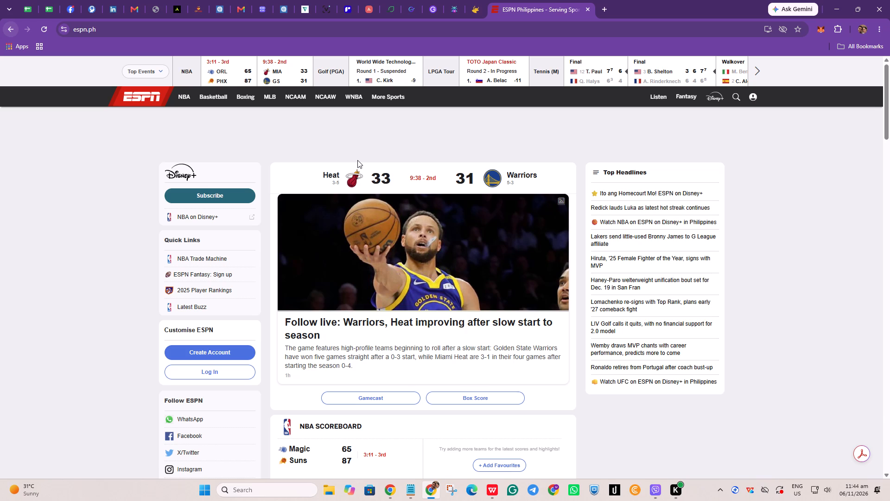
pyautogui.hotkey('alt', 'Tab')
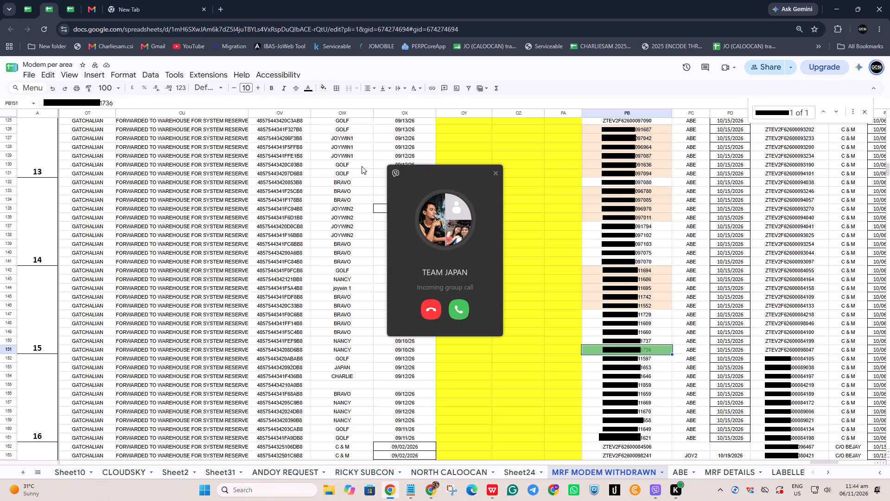
# Decline the incoming group call and reselect cell PB151 in MRF MODEM WITHDRAWN.
pyautogui.click(426, 308)
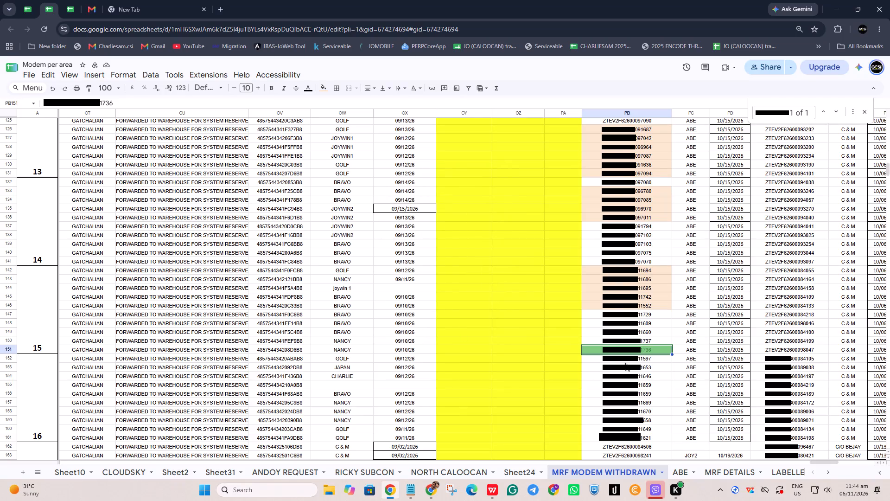
pyautogui.click(632, 351)
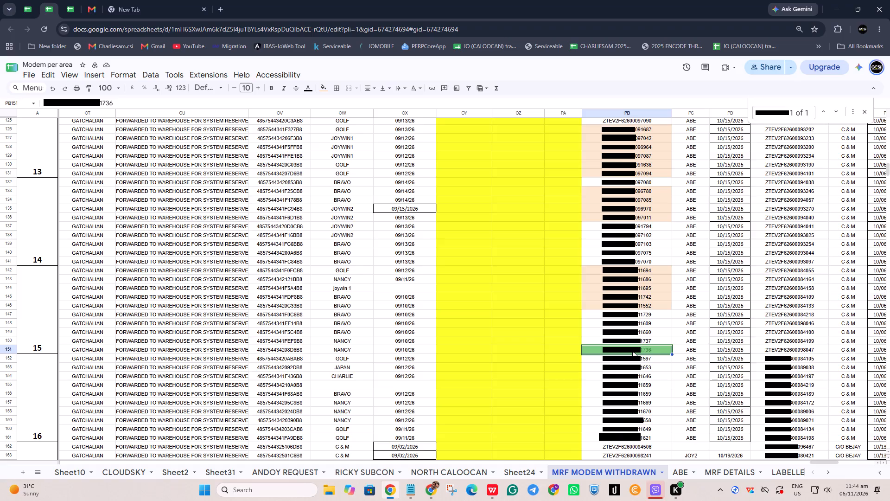
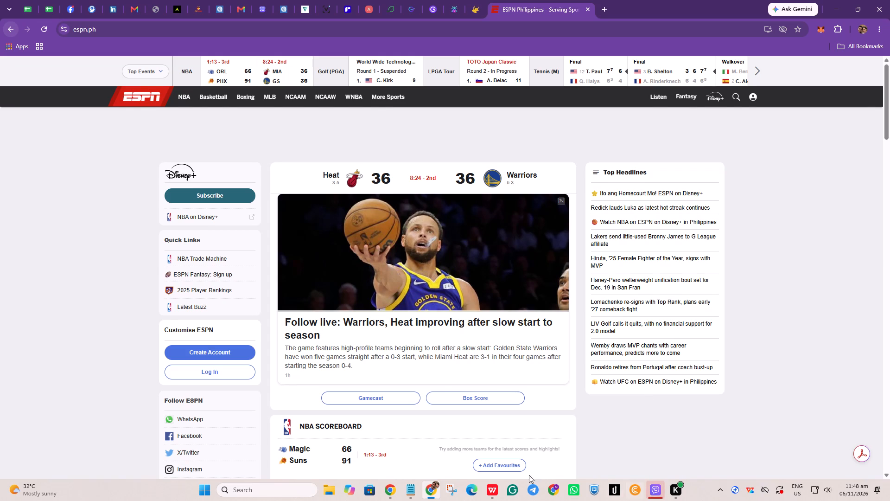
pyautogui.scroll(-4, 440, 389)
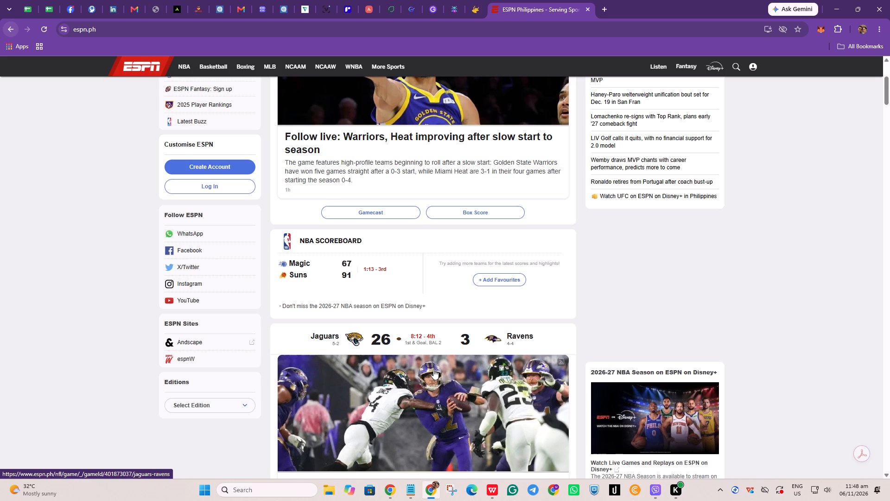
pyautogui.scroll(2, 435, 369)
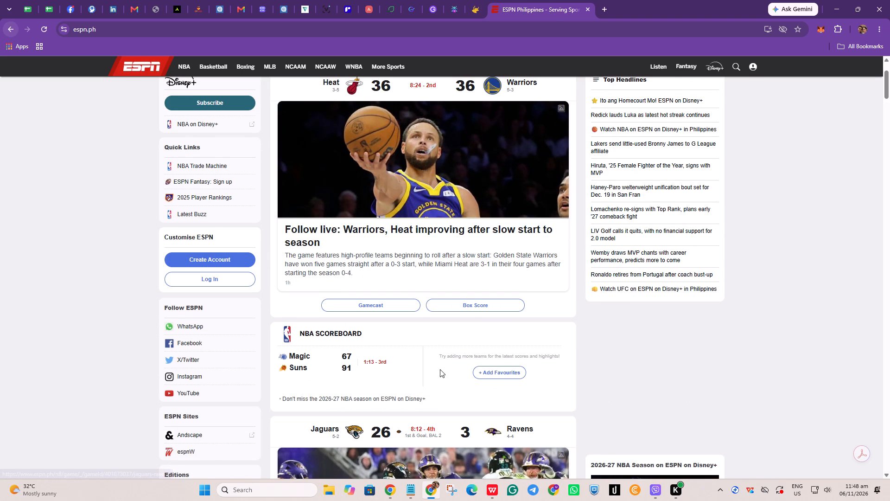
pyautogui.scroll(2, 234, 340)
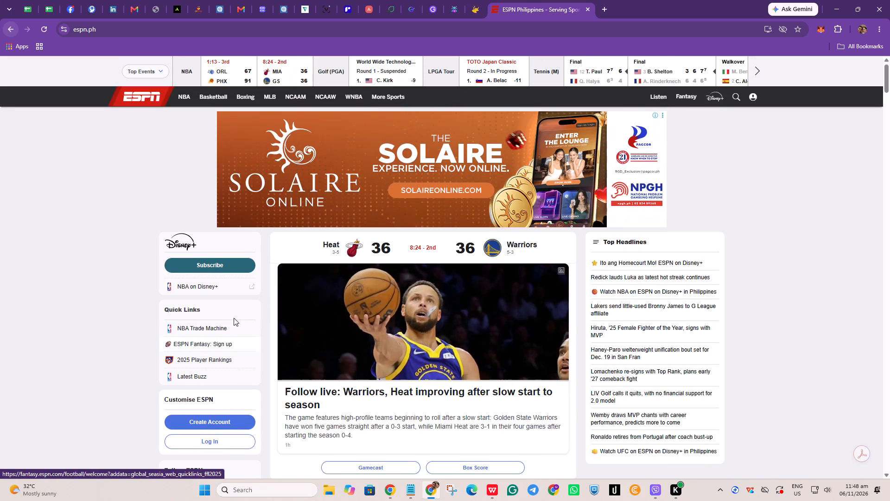
# Switch back from the sports page to MRF MODEM WITHDRAWN in Modem per area and close the finished serial search.
pyautogui.click(26, 8)
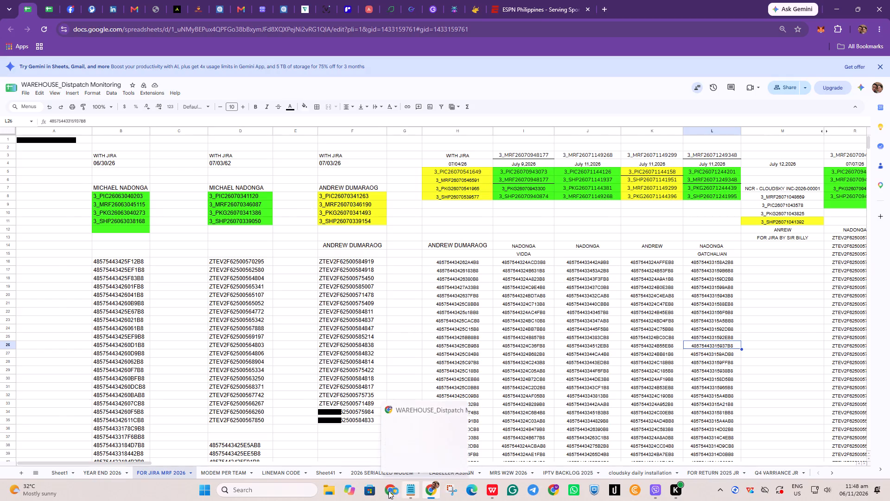
pyautogui.click(388, 491)
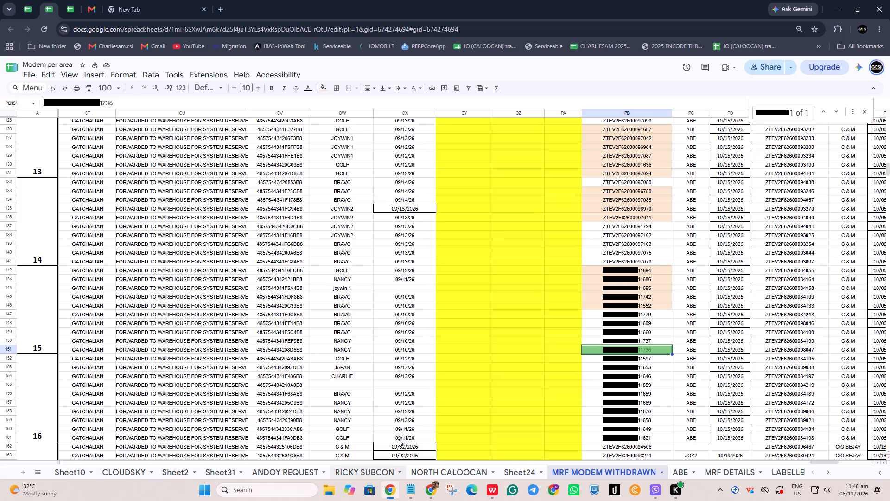
pyautogui.hotkey('alt', 'Tab')
pyautogui.hotkey('alt', 'Tab')
pyautogui.hotkey('alt', 'Tab')
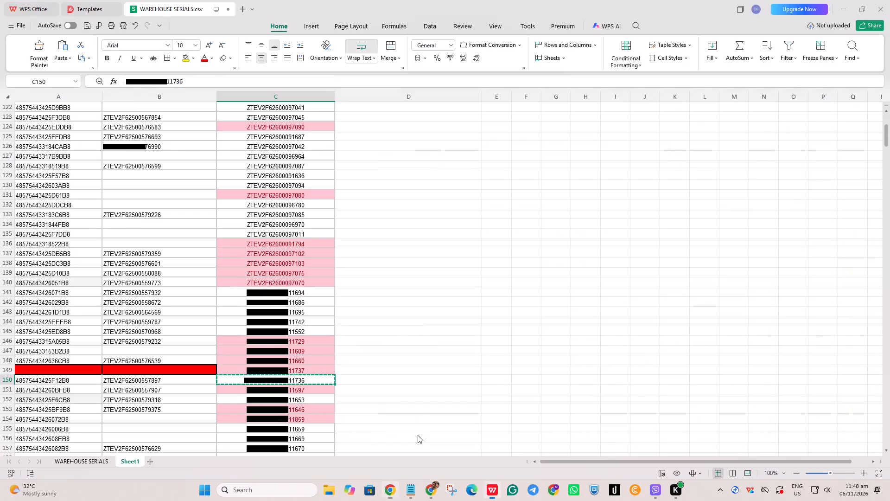
pyautogui.press('Tab')
pyautogui.hotkey('alt', 'Tab')
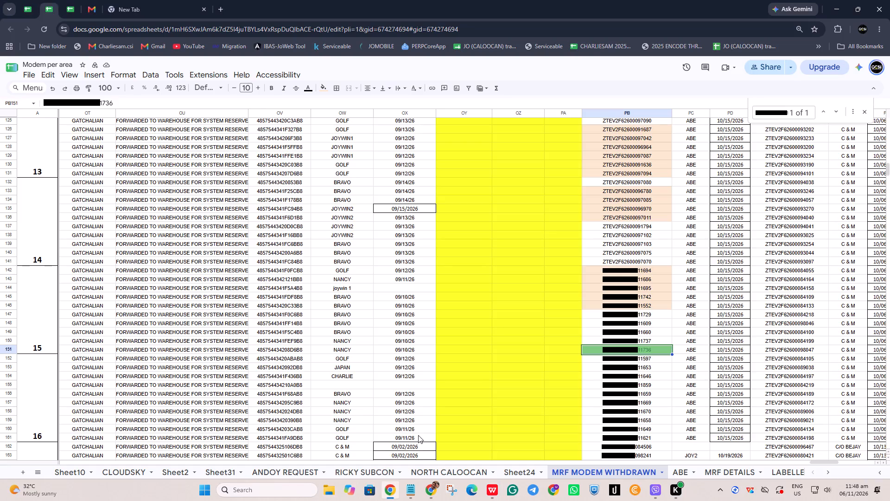
pyautogui.click(865, 109)
# Search MRF MODEM WITHDRAWN for the serial copied from C152 in Sheet1 of WAREHOUSE SERIALS and fill its match in PB153 light orange.
pyautogui.hotkey('alt', 'Tab')
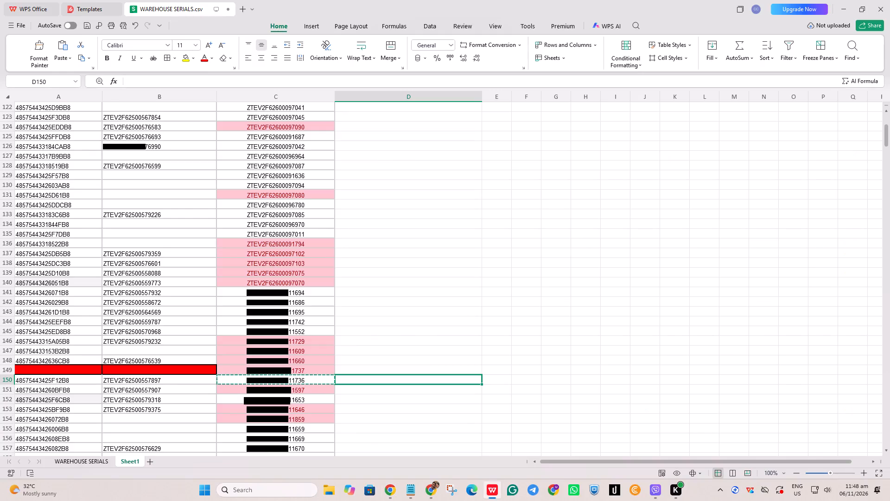
pyautogui.click(326, 401)
pyautogui.hotkey('ctrl', 'c')
pyautogui.hotkey('alt', 'Tab')
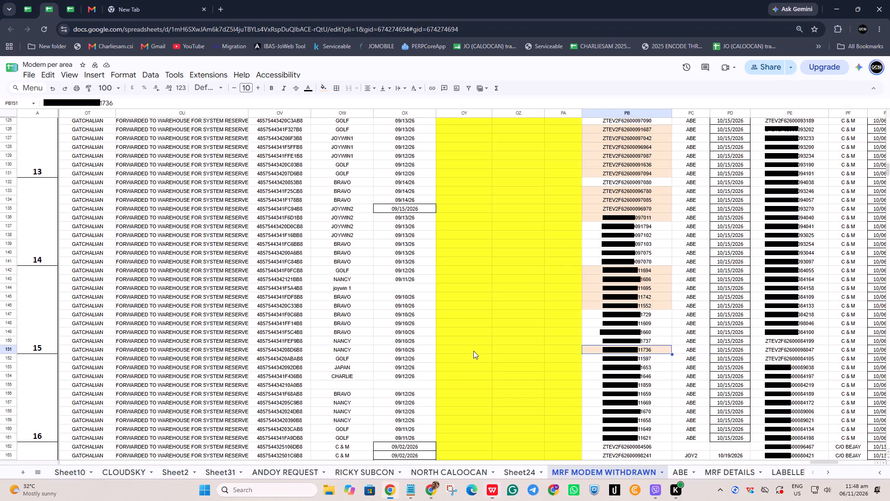
pyautogui.hotkey('ctrl', 'f')
pyautogui.hotkey('ctrl', 'v')
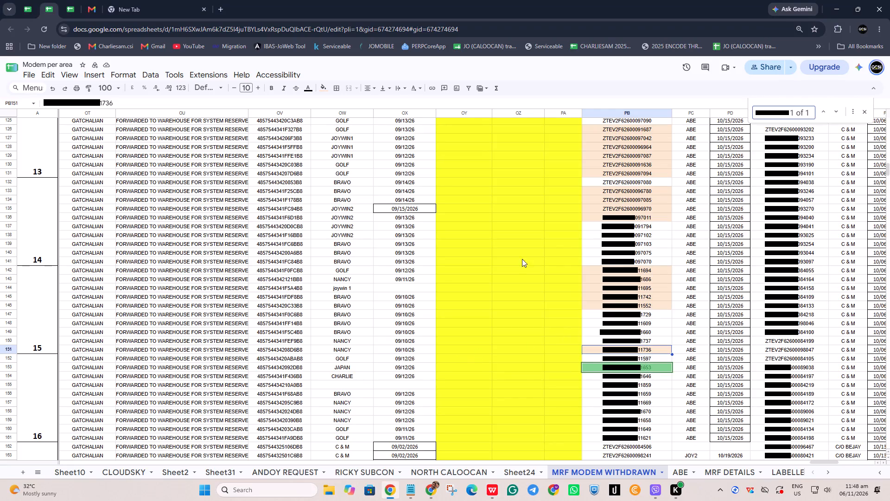
pyautogui.click(325, 88)
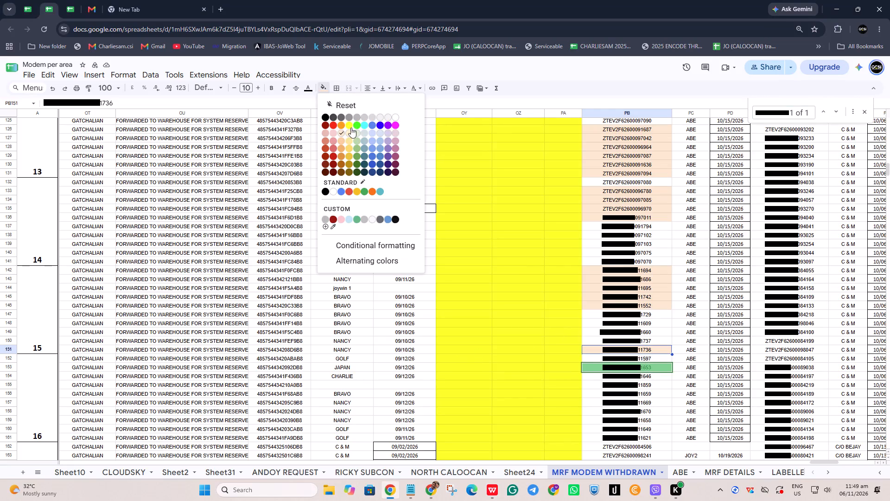
pyautogui.click(341, 131)
pyautogui.click(323, 90)
pyautogui.click(340, 132)
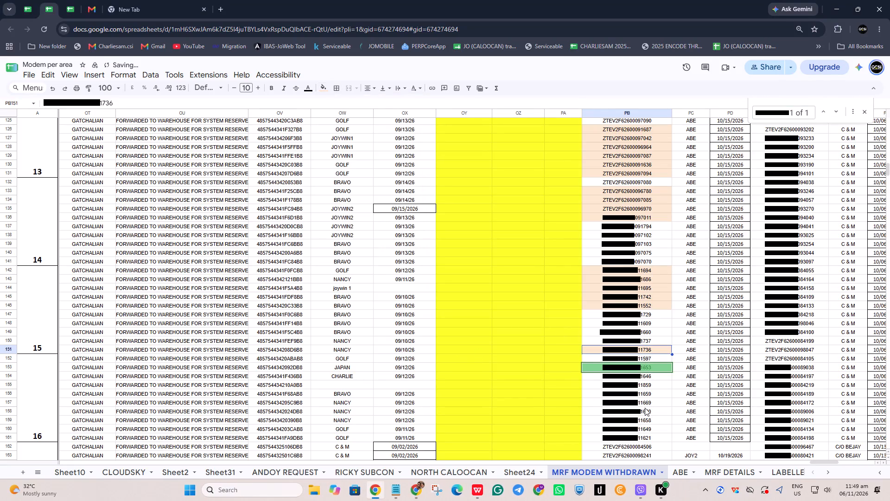
pyautogui.click(864, 111)
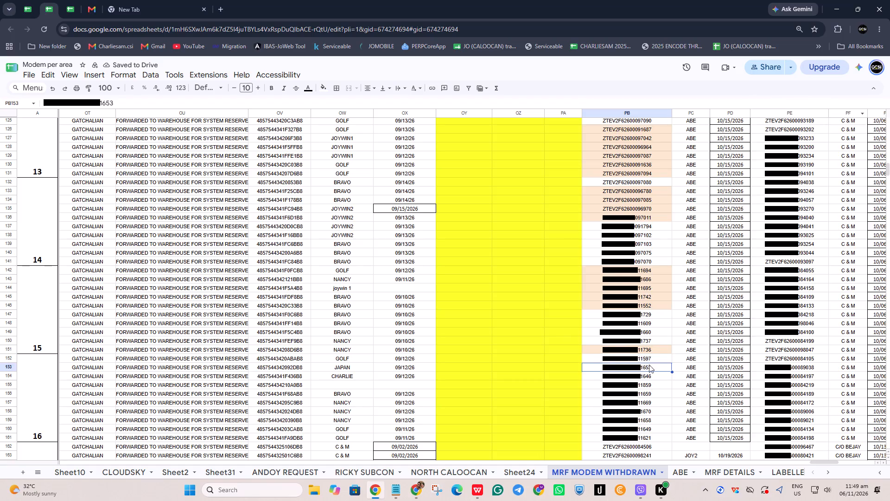
pyautogui.click(323, 88)
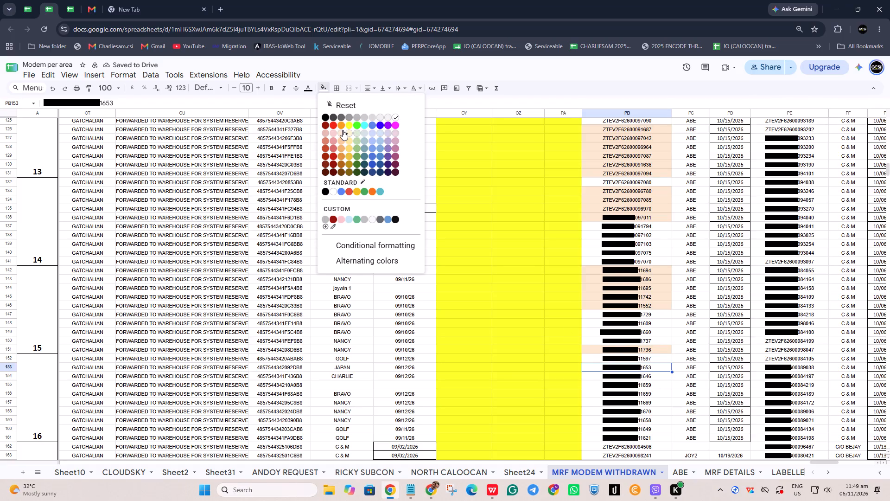
pyautogui.click(341, 131)
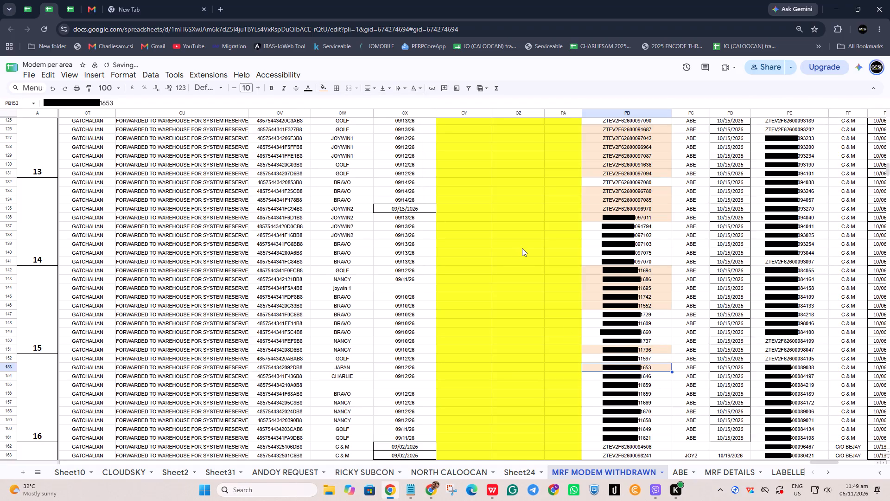
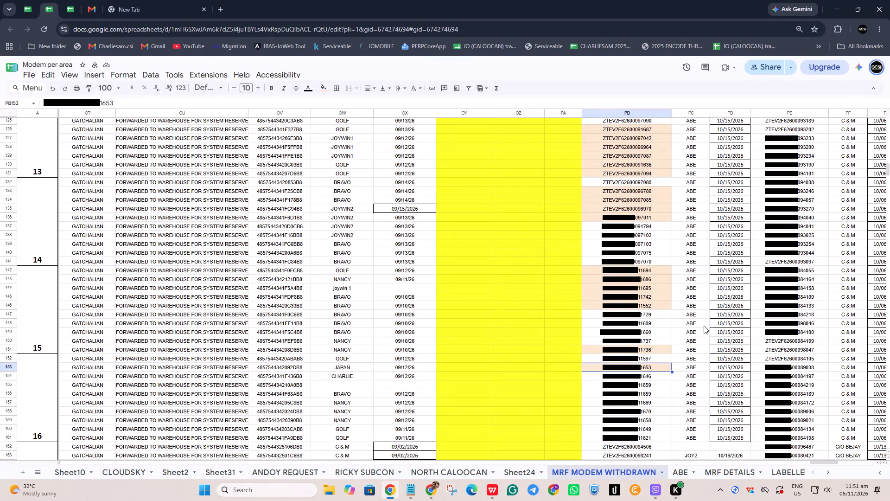
# Copy the serial from C155 in Sheet1 of WAREHOUSE SERIALS, search MRF MODEM WITHDRAWN for it, and fill its match in PB156 light orange.
pyautogui.hotkey('alt', 'Tab')
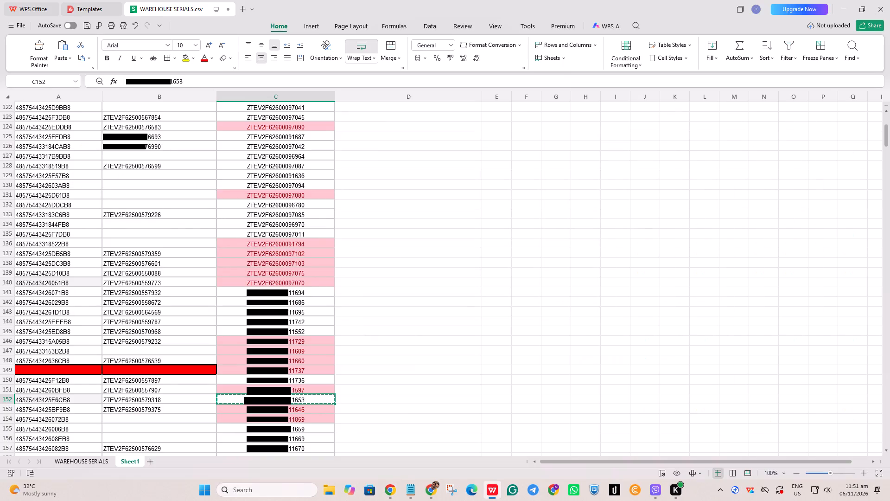
pyautogui.press('Down')
pyautogui.press('Down')
pyautogui.press('Down')
pyautogui.hotkey('ctrl', 'c')
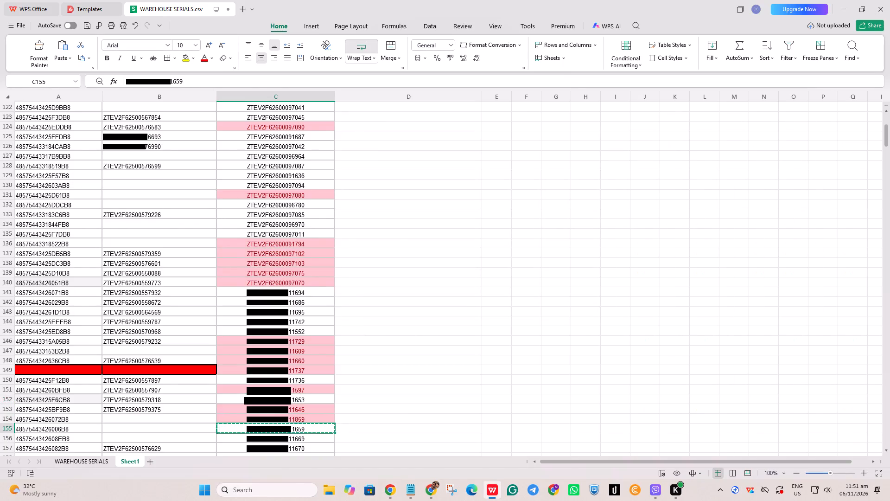
pyautogui.hotkey('alt', 'Tab')
pyautogui.hotkey('ctrl', 'f')
pyautogui.hotkey('ctrl', 'v')
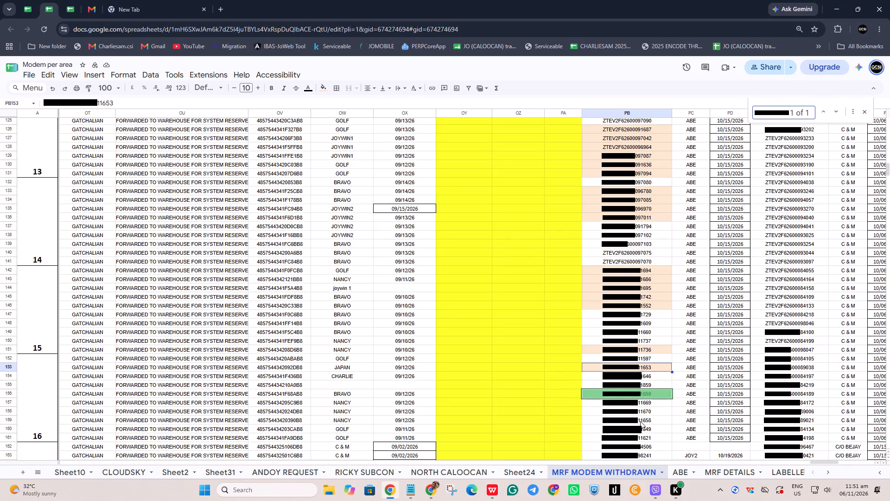
pyautogui.click(323, 89)
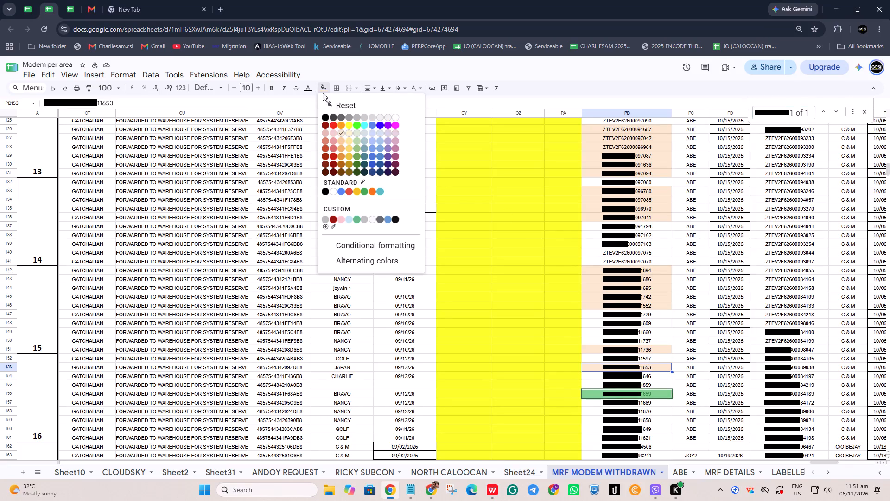
pyautogui.click(340, 132)
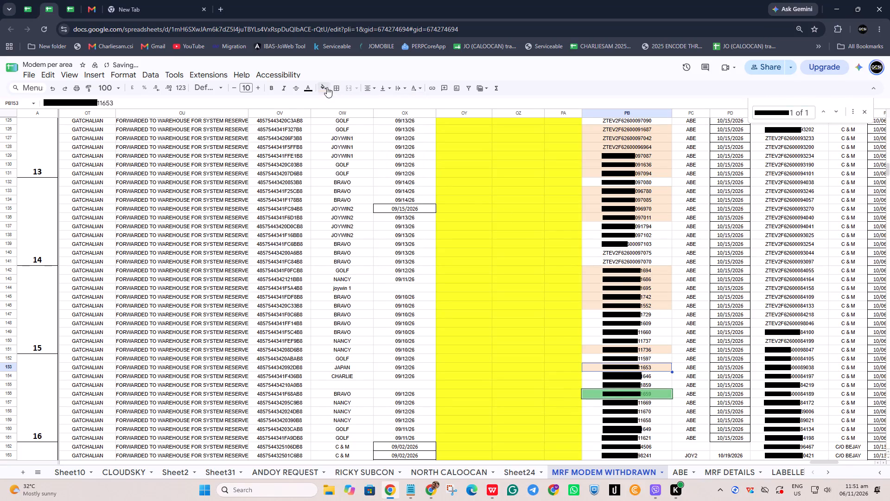
pyautogui.click(323, 89)
pyautogui.click(339, 131)
pyautogui.click(865, 111)
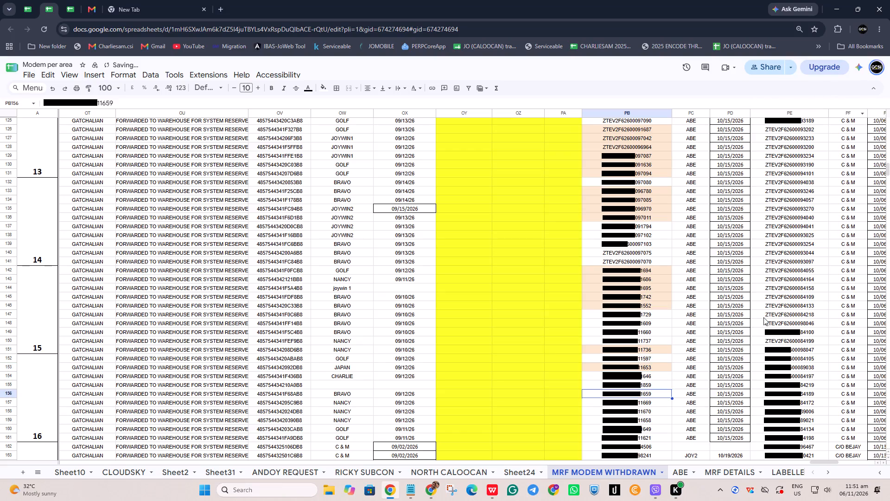
pyautogui.click(324, 88)
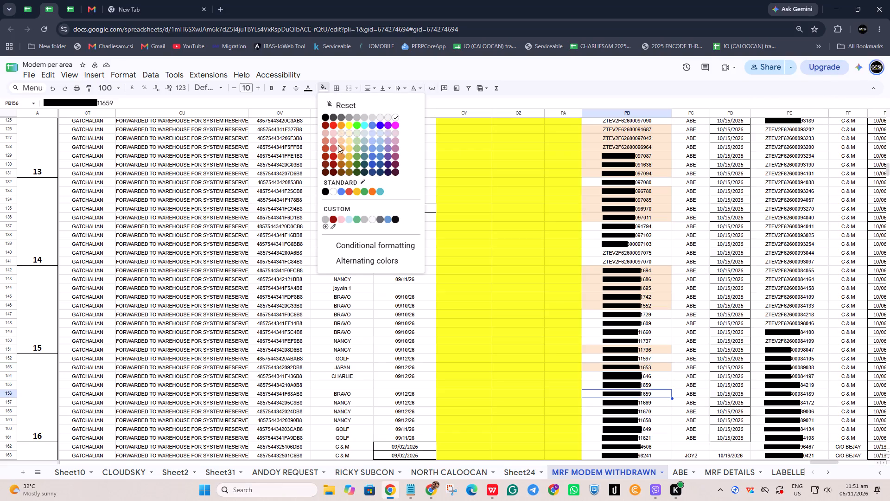
pyautogui.click(340, 133)
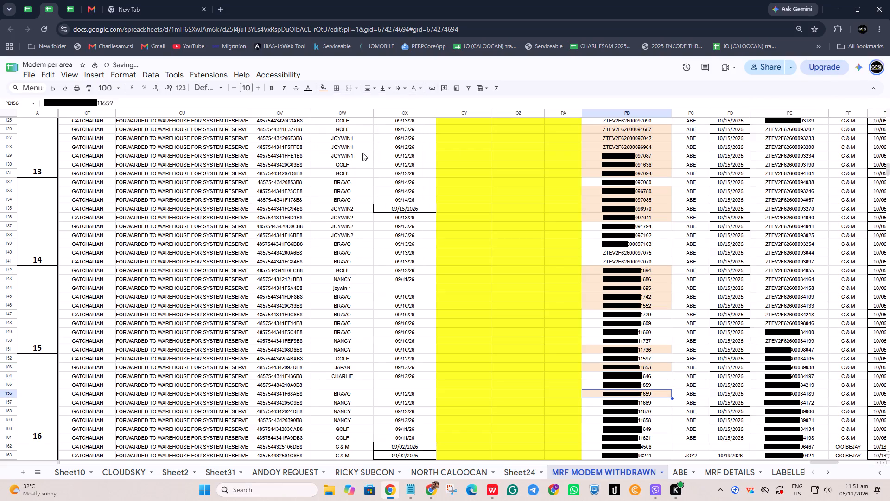
# Look through column PB of MRF MODEM WITHDRAWN, examining which serials are shaded light orange, back to its header row.
pyautogui.scroll(-2, 674, 292)
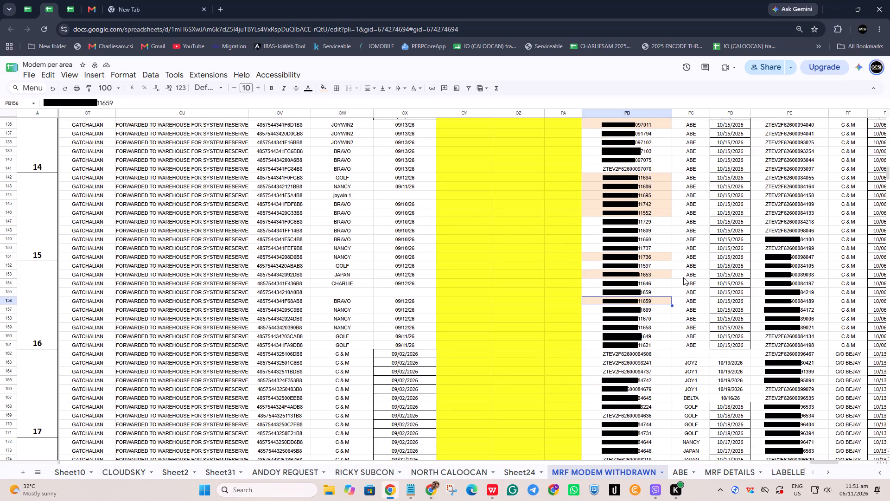
pyautogui.scroll(-11, 669, 286)
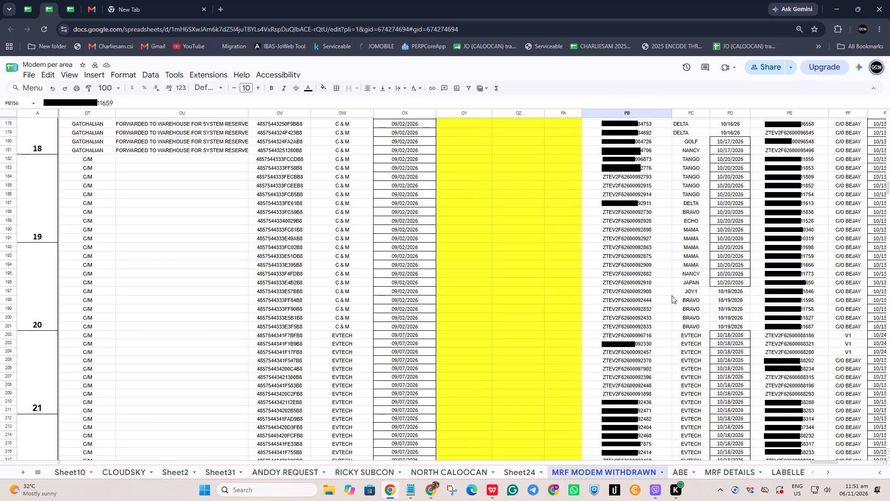
pyautogui.scroll(-20, 672, 295)
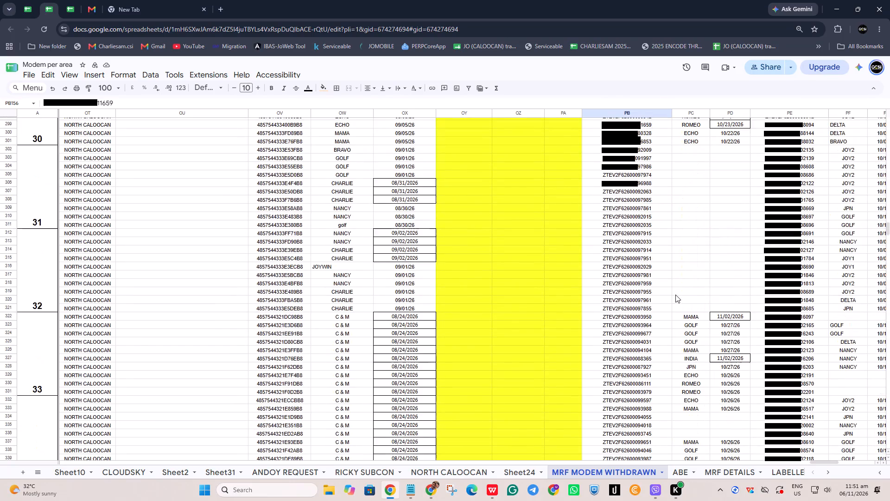
pyautogui.scroll(15, 675, 295)
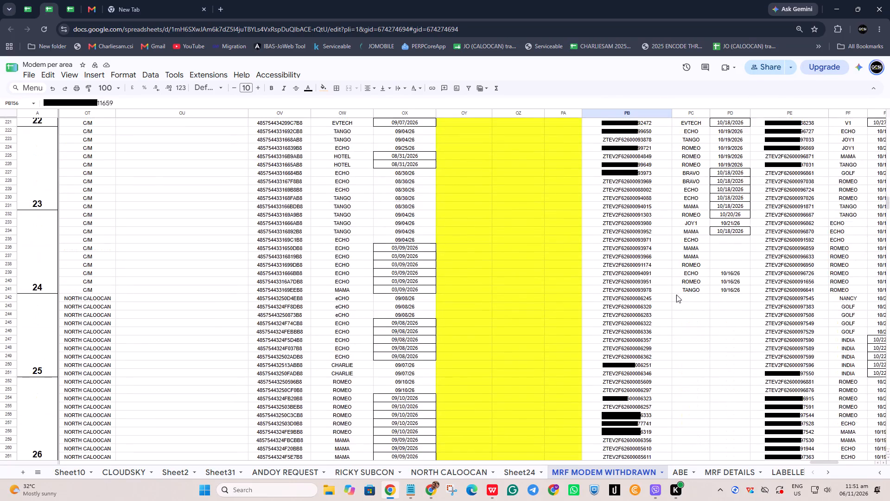
pyautogui.scroll(20, 676, 295)
pyautogui.scroll(1, 676, 295)
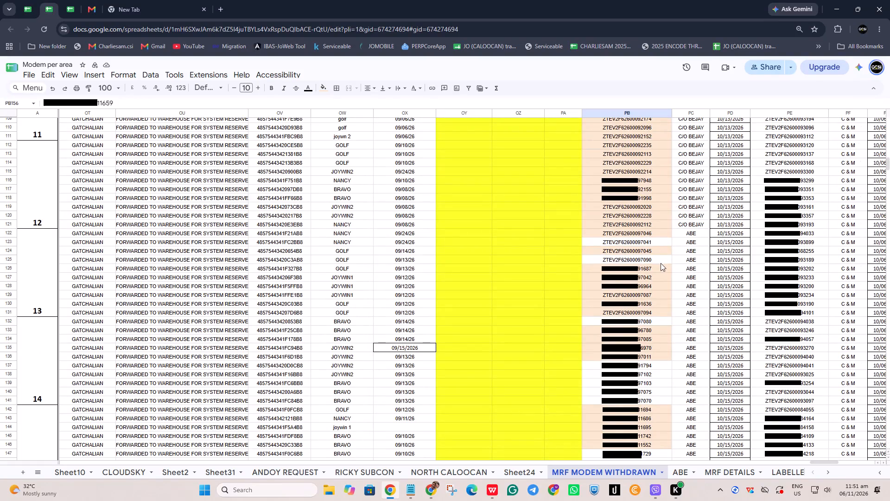
pyautogui.scroll(-5, 643, 220)
pyautogui.scroll(4, 642, 223)
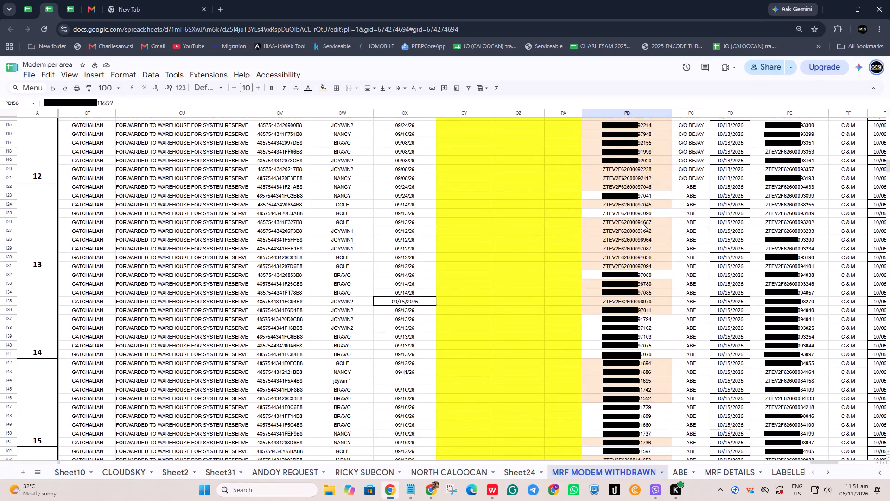
pyautogui.scroll(20, 642, 223)
pyautogui.scroll(7, 642, 223)
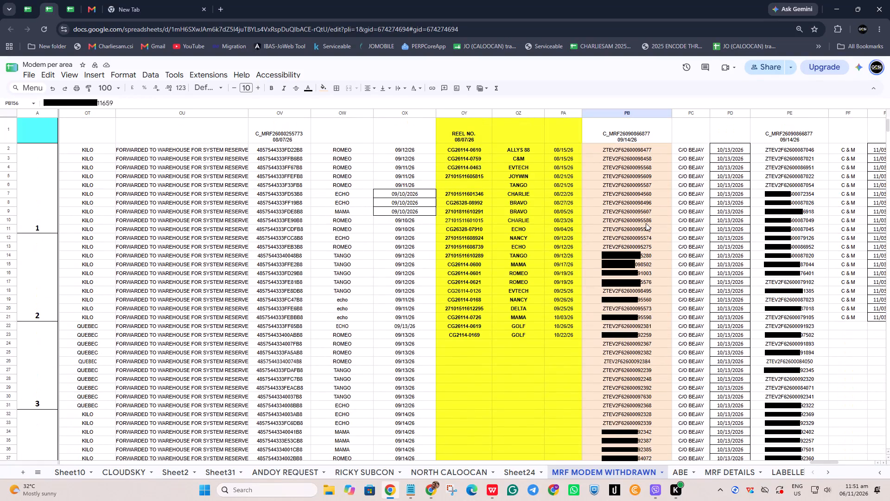
pyautogui.scroll(2, 646, 223)
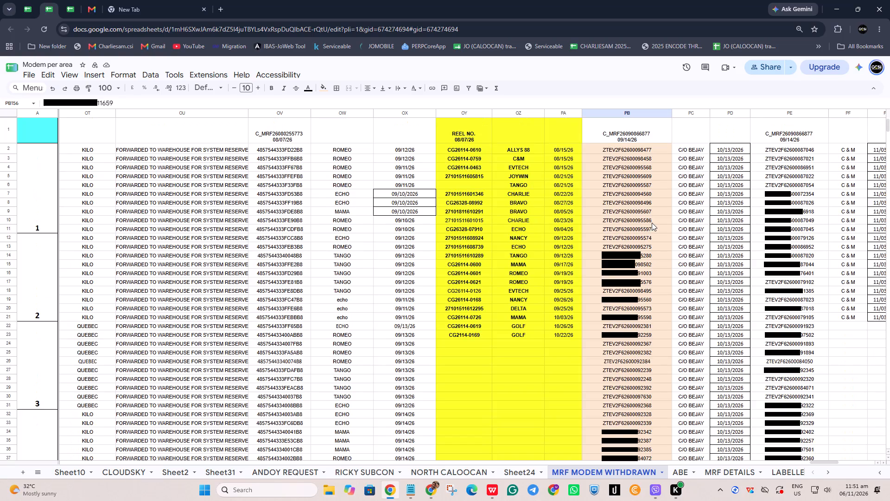
# Switch to the WAREHOUSE SERIALS workbook in WPS Office and add a blank worksheet after Sheet1.
pyautogui.hotkey('alt', 'Tab')
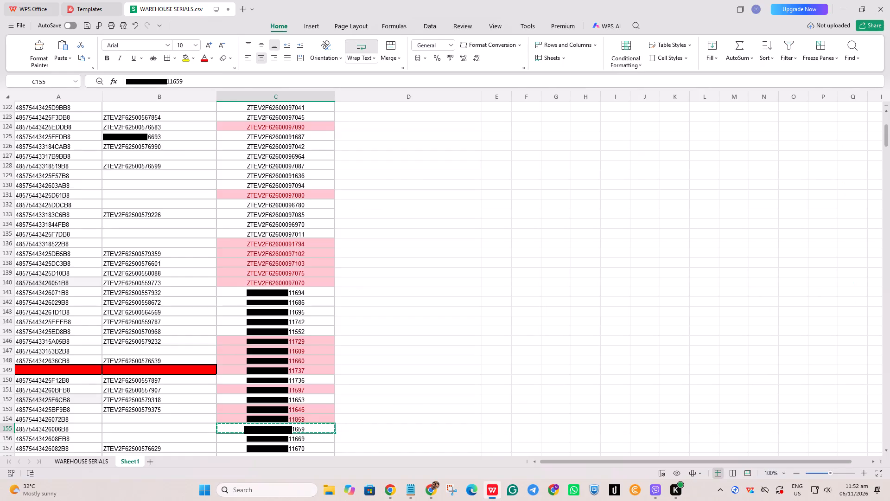
pyautogui.click(154, 462)
pyautogui.click(382, 316)
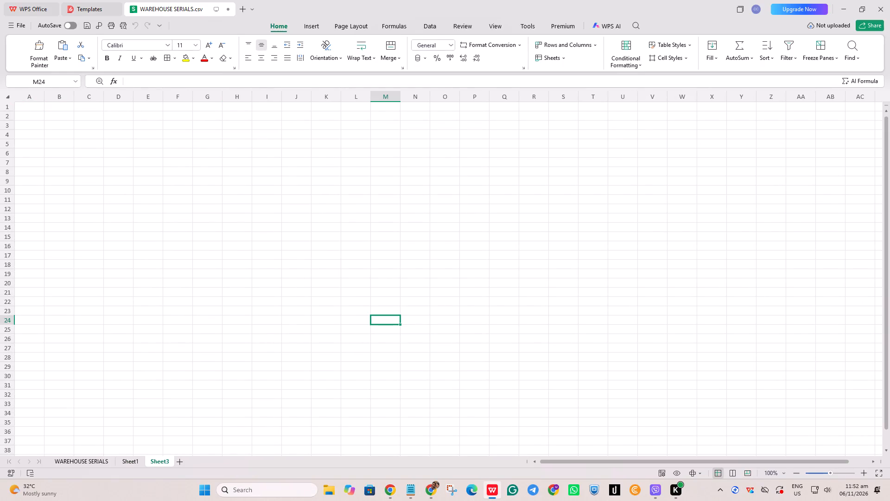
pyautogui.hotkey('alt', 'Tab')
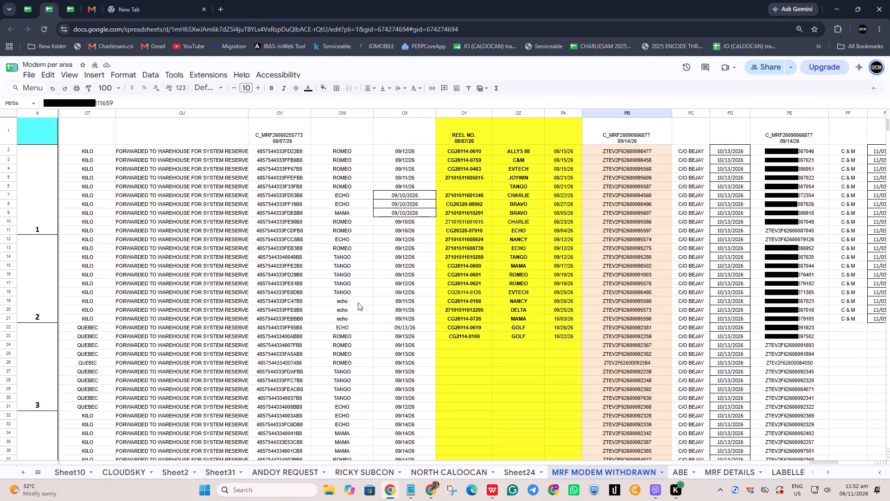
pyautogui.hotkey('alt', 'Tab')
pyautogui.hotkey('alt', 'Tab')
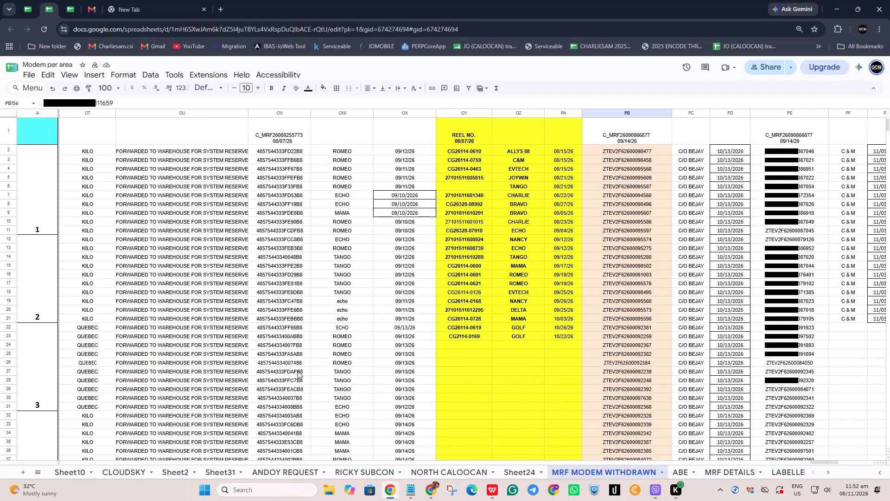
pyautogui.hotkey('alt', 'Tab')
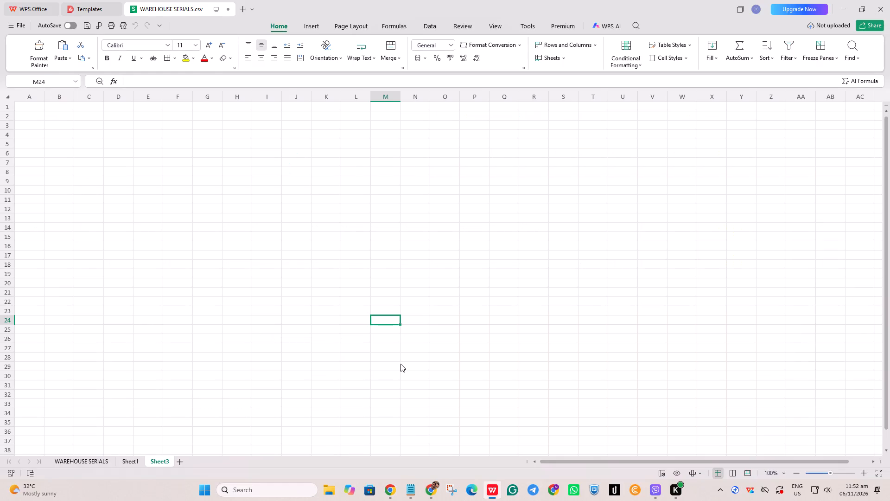
# Return to Sheet1 of WAREHOUSE SERIALS and look back up through the serials in column C.
pyautogui.click(124, 461)
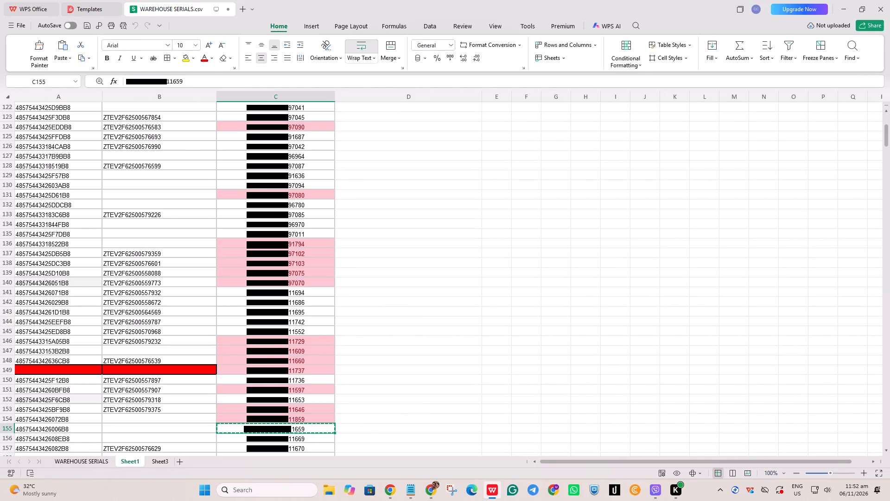
pyautogui.click(382, 298)
pyautogui.click(174, 309)
pyautogui.scroll(7, 168, 321)
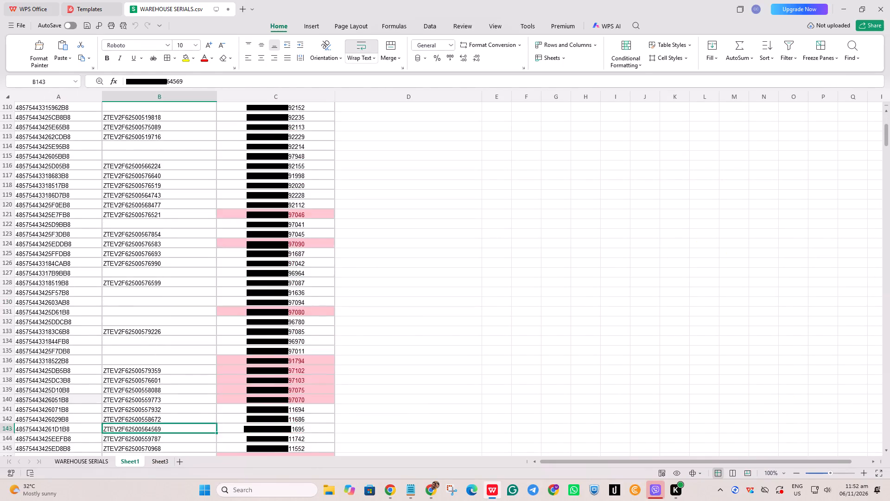
pyautogui.scroll(14, 170, 323)
pyautogui.scroll(3, 203, 303)
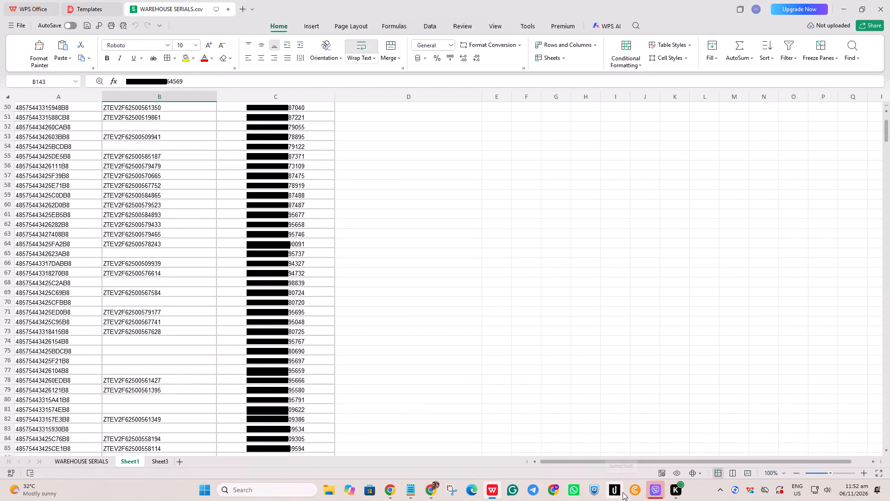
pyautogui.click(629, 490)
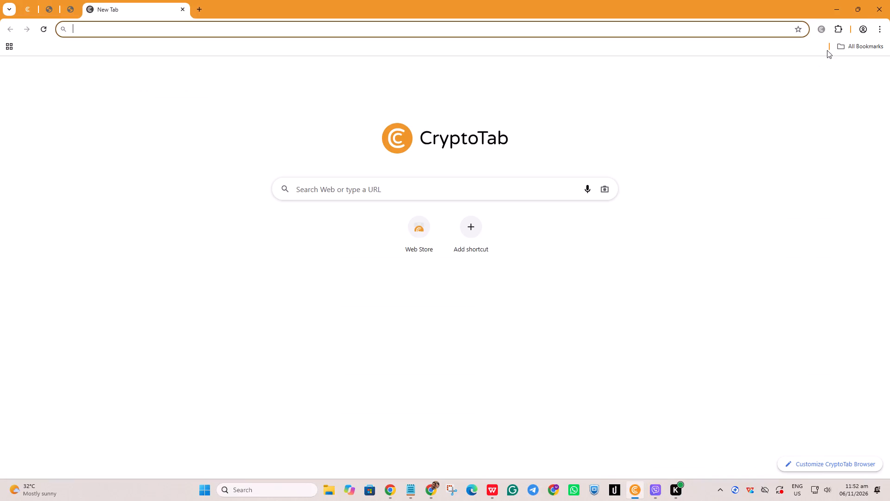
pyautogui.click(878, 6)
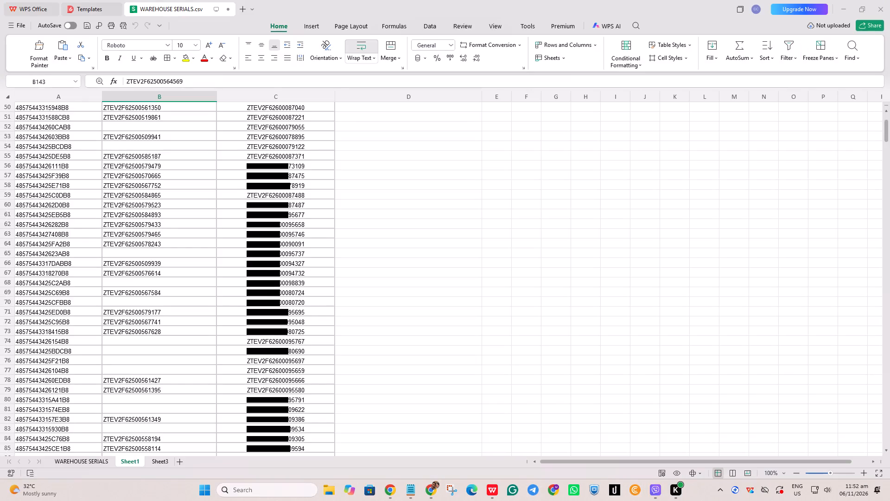
# Look through the serials in Sheet1 column C between the first row and the pink-shaded cells around rows 121 to 147.
pyautogui.click(417, 288)
pyautogui.scroll(11, 196, 324)
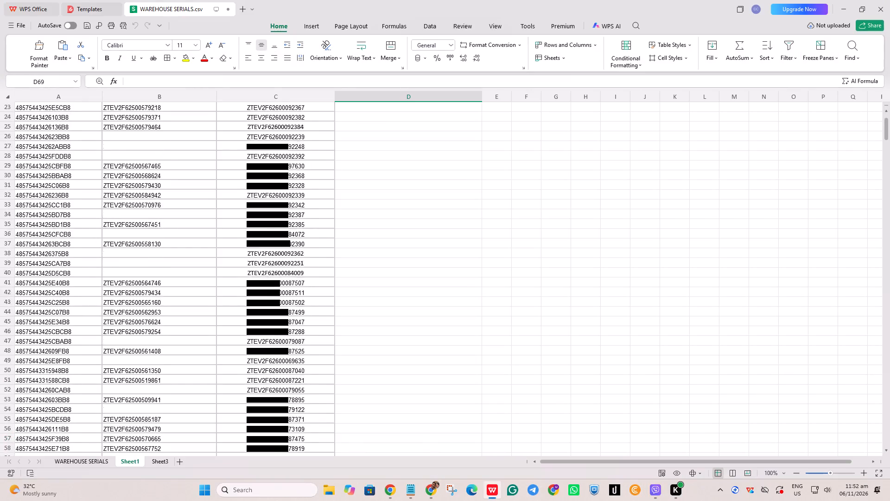
pyautogui.scroll(19, 203, 325)
pyautogui.doubleClick(387, 295)
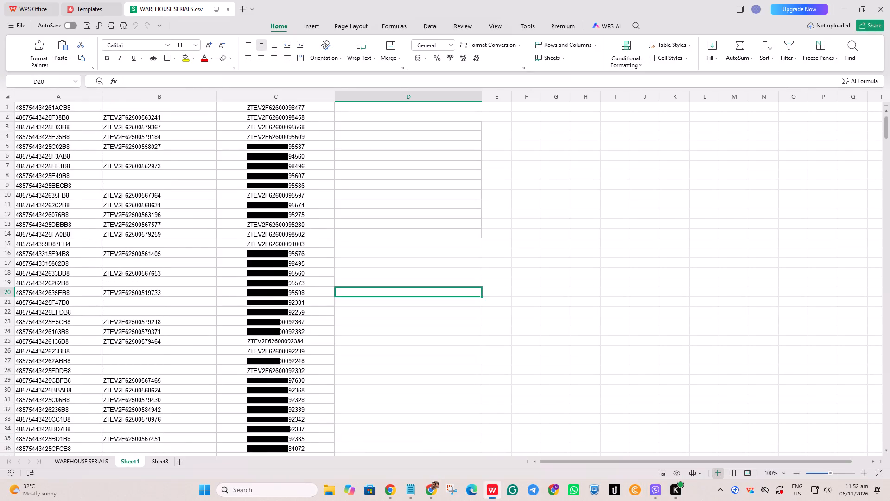
pyautogui.scroll(5, 402, 314)
pyautogui.scroll(-14, 368, 345)
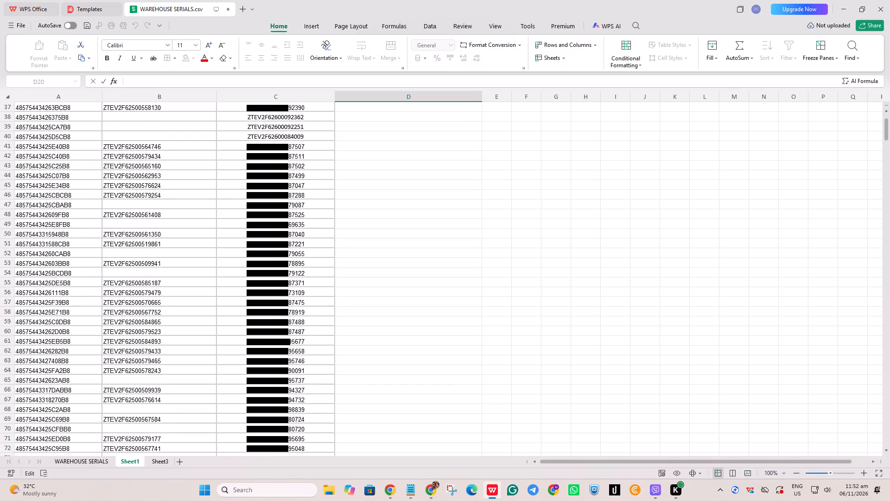
pyautogui.scroll(-20, 366, 363)
pyautogui.scroll(-3, 366, 363)
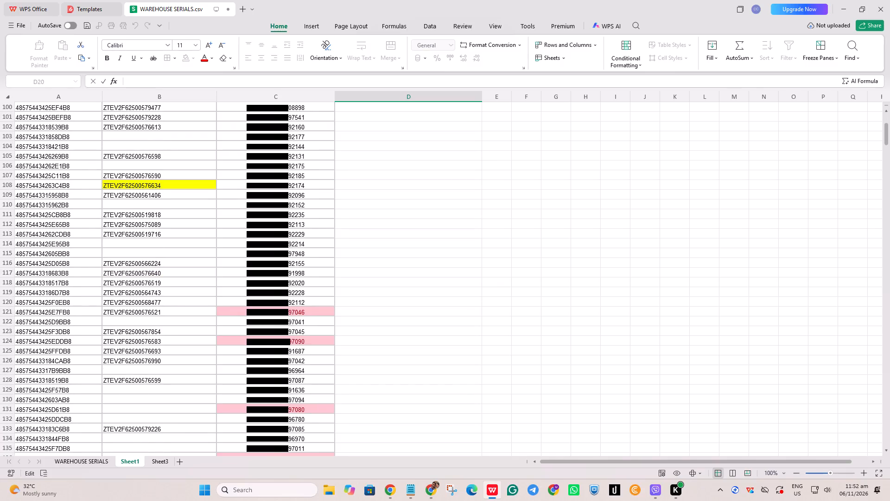
pyautogui.scroll(-1, 382, 373)
pyautogui.scroll(1, 382, 373)
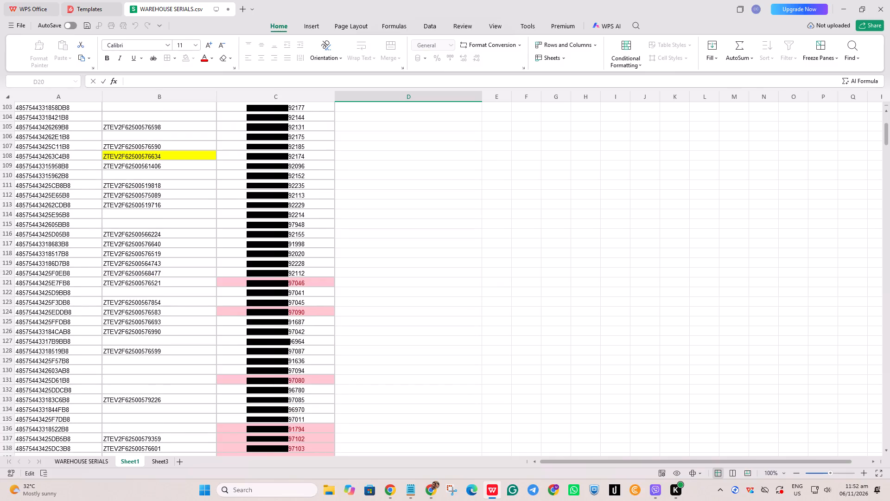
pyautogui.scroll(-4, 392, 362)
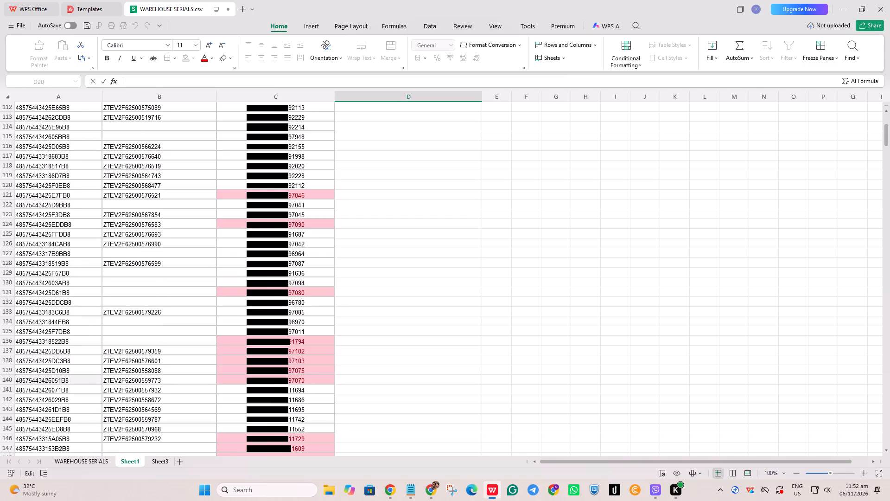
pyautogui.scroll(10, 396, 360)
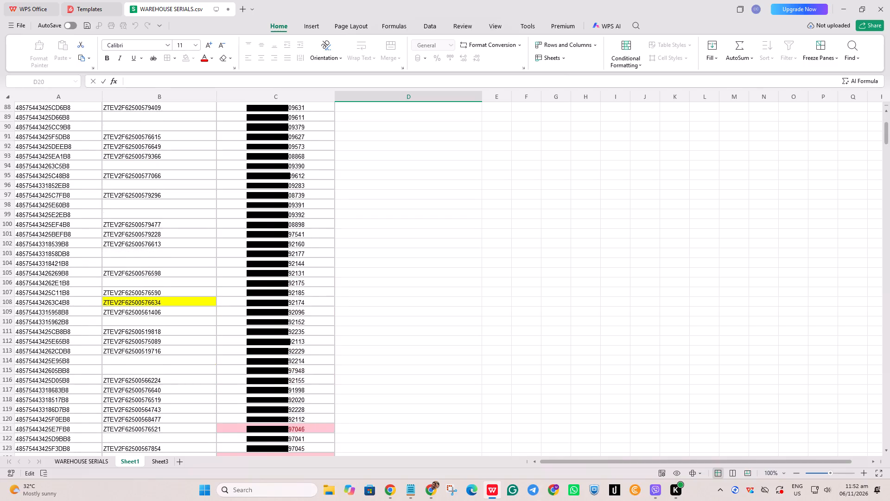
pyautogui.scroll(5, 397, 360)
pyautogui.scroll(-13, 397, 360)
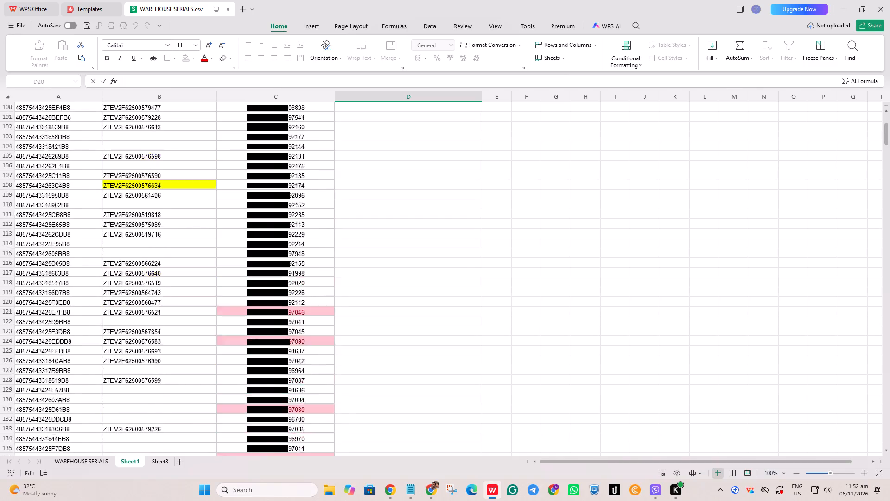
pyautogui.scroll(11, 398, 360)
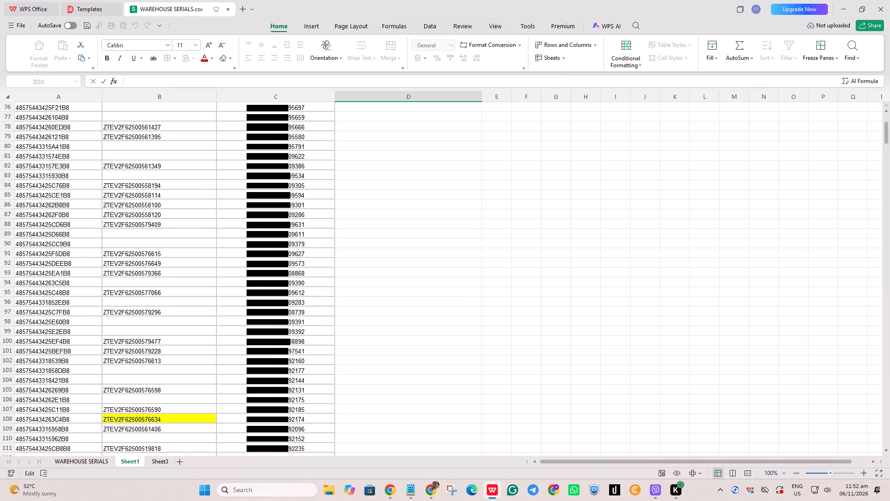
# Clear the contents of all the data in columns A to C of Sheet1 in WAREHOUSE SERIALS.
pyautogui.moveTo(74, 98); pyautogui.dragTo(121, 114)
pyautogui.moveTo(164, 122); pyautogui.dragTo(197, 126)
pyautogui.moveTo(207, 128); pyautogui.dragTo(218, 130)
pyautogui.click(275, 135)
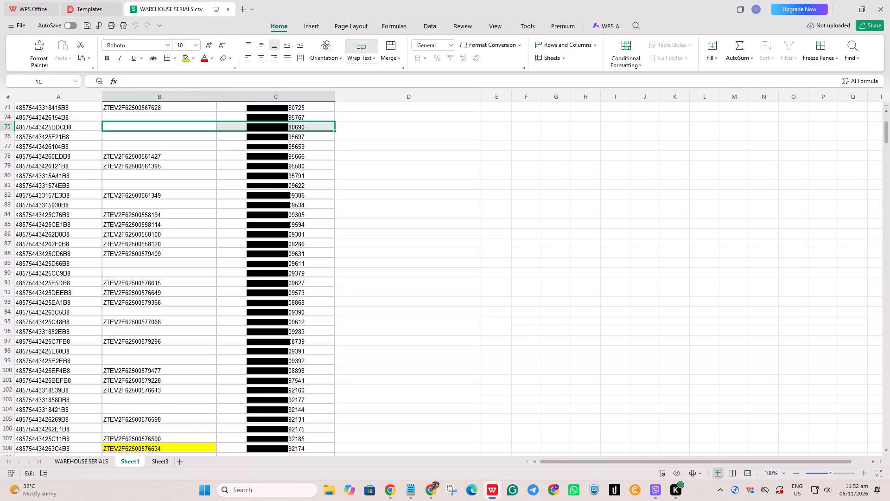
pyautogui.moveTo(283, 134); pyautogui.dragTo(291, 134)
pyautogui.click(291, 134)
pyautogui.moveTo(79, 96); pyautogui.dragTo(141, 103)
pyautogui.moveTo(191, 109); pyautogui.dragTo(218, 112)
pyautogui.moveTo(287, 112); pyautogui.dragTo(291, 111)
pyautogui.moveTo(297, 110); pyautogui.dragTo(311, 109)
pyautogui.click(322, 109)
pyautogui.hotkey('ctrl', 'a')
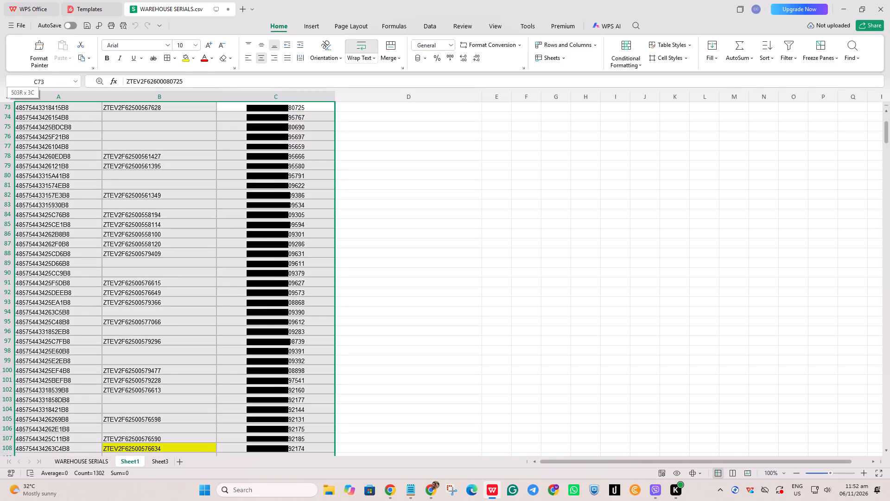
pyautogui.press('Delete')
pyautogui.press('Left')
pyautogui.press('Left')
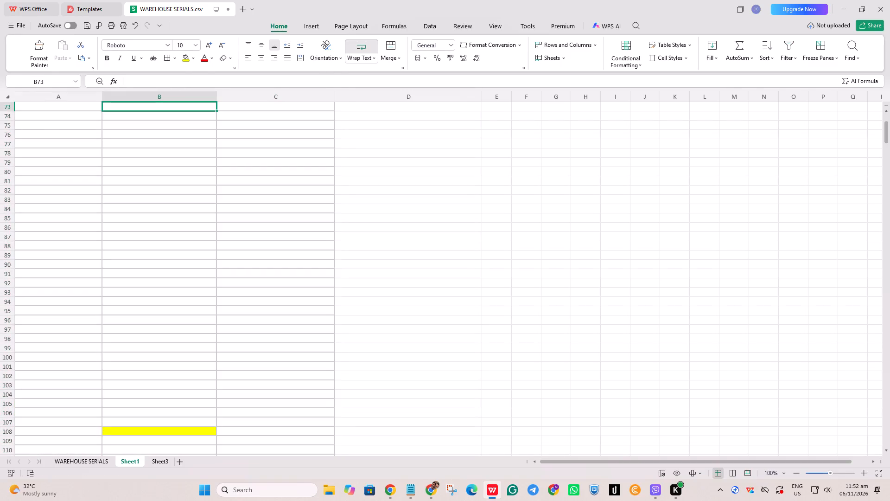
# In MATERIAL USAGES of CCSI INVENTORY FILE, copy the MODEM SERIAL # and IPTV columns from the first 05/02/2026 row (H35956) down past the last record.
pyautogui.hotkey('alt', 'Tab')
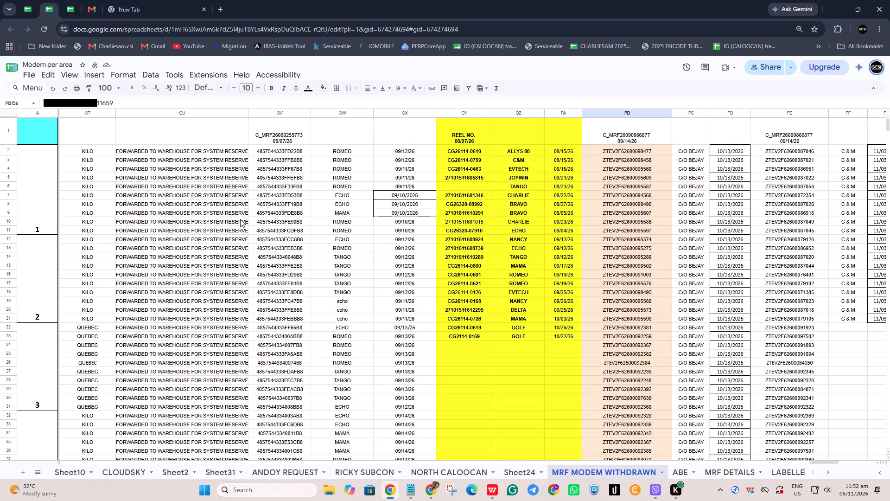
pyautogui.click(25, 8)
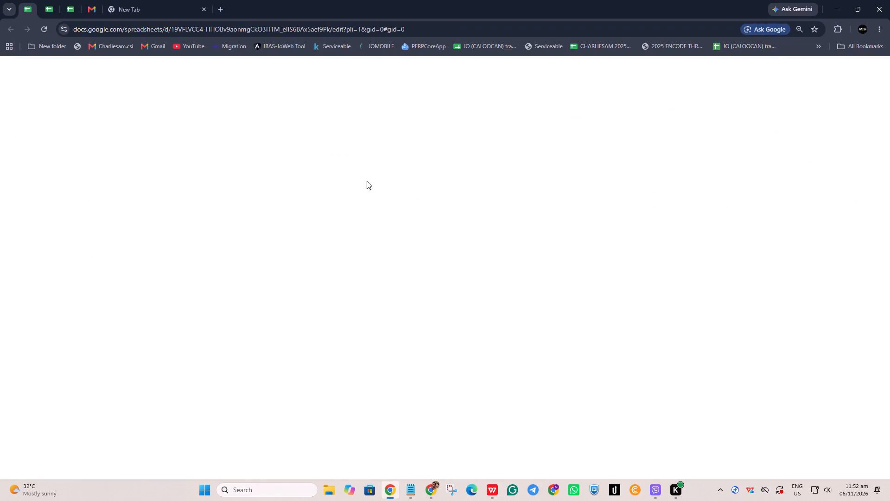
pyautogui.scroll(11, 426, 318)
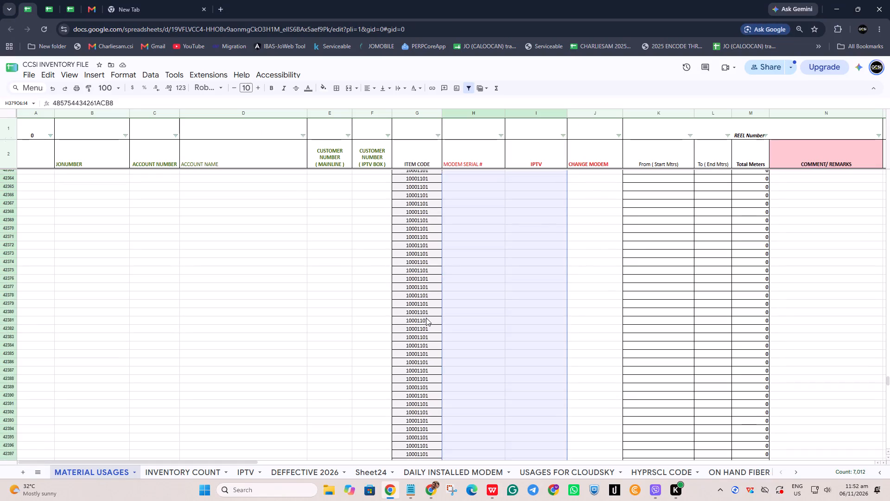
pyautogui.scroll(20, 426, 318)
pyautogui.scroll(8, 426, 318)
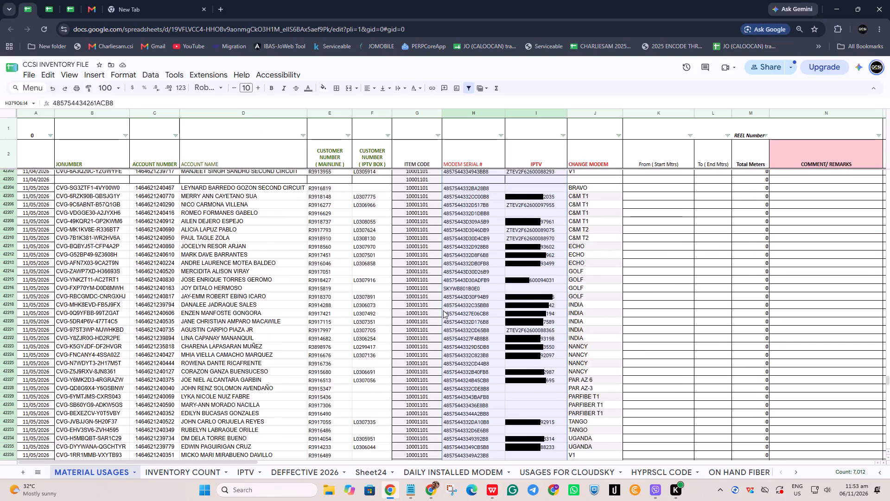
pyautogui.press('Up')
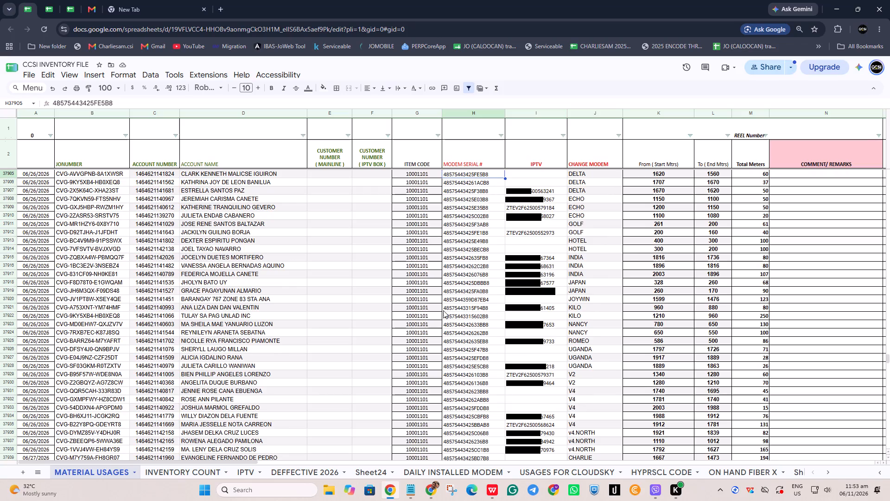
pyautogui.press('pageup')
pyautogui.press('pageup')
pyautogui.press('pageup')
pyautogui.press('pageup')
pyautogui.press('pageup')
pyautogui.press('pageup')
pyautogui.press('pageup')
pyautogui.press('pageup')
pyautogui.press('pageup')
pyautogui.press('pageup')
pyautogui.press('pageup')
pyautogui.press('pageup')
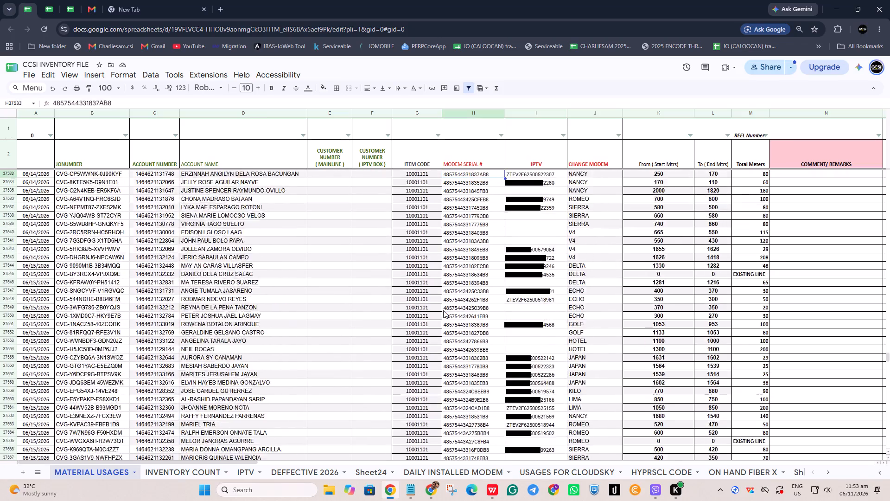
pyautogui.press('pageup')
pyautogui.press('pageup')
pyautogui.press('pageup')
pyautogui.press('pageup')
pyautogui.press('pageup')
pyautogui.press('pageup')
pyautogui.press('pageup')
pyautogui.press('pageup')
pyautogui.press('pageup')
pyautogui.press('pageup')
pyautogui.press('pageup')
pyautogui.press('pageup')
pyautogui.press('pageup')
pyautogui.press('pageup')
pyautogui.press('pageup')
pyautogui.press('pageup')
pyautogui.press('pageup')
pyautogui.press('pageup')
pyautogui.press('pageup')
pyautogui.press('pageup')
pyautogui.press('pageup')
pyautogui.press('pageup')
pyautogui.press('pageup')
pyautogui.press('pageup')
pyautogui.press('pageup')
pyautogui.press('pageup')
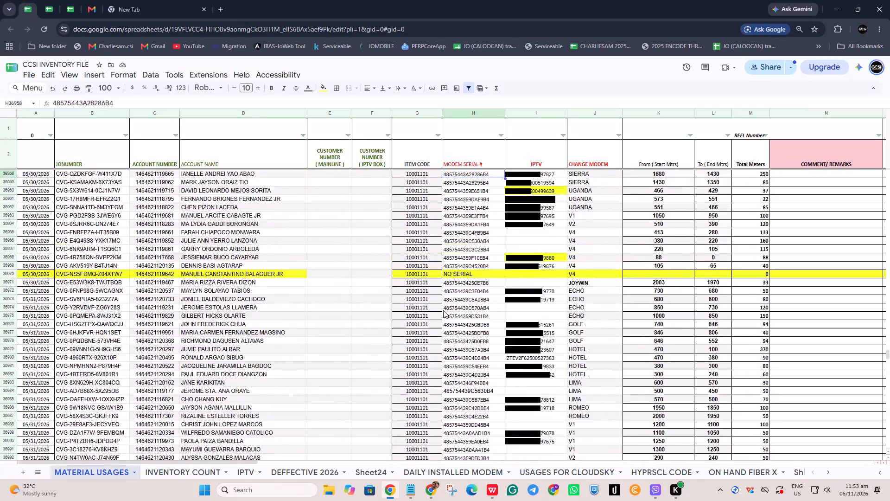
pyautogui.press('pageup')
pyautogui.press('pageup')
pyautogui.press('pageup')
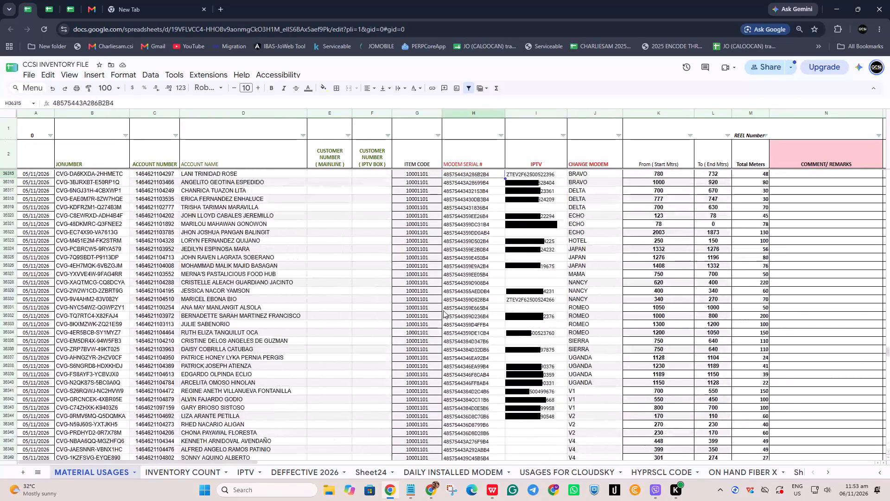
pyautogui.press('pageup')
pyautogui.press('pageup')
pyautogui.press('pageup')
pyautogui.press('pageup')
pyautogui.press('pageup')
pyautogui.press('pageup')
pyautogui.press('pageup')
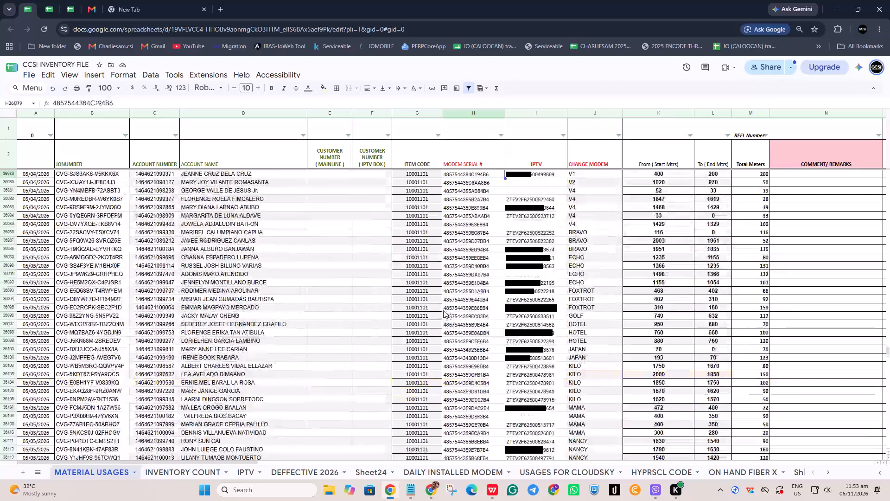
pyautogui.press('pageup')
pyautogui.press('pageup')
pyautogui.press('pageup')
pyautogui.press('pageup')
pyautogui.press('Down')
pyautogui.press('Down')
pyautogui.press('Down')
pyautogui.press('Down')
pyautogui.press('Down')
pyautogui.press('Down')
pyautogui.press('Down')
pyautogui.press('Down')
pyautogui.press('Down')
pyautogui.press('Down')
pyautogui.press('Down')
pyautogui.press('Down')
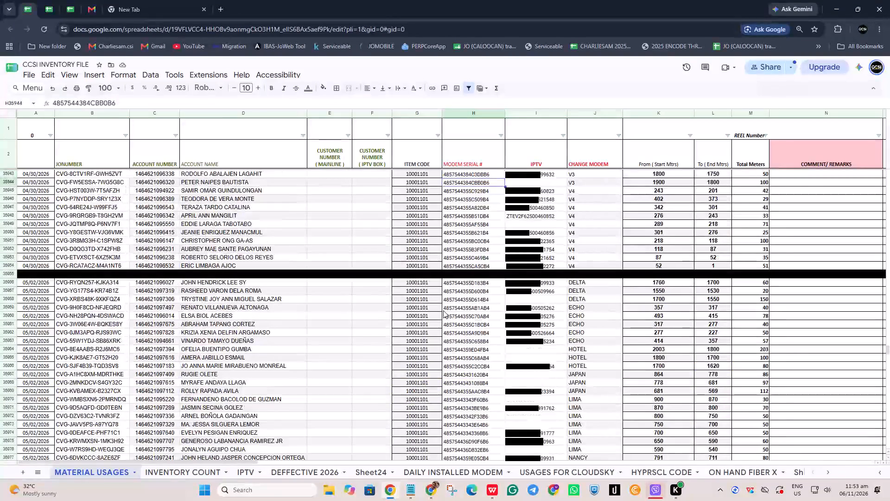
pyautogui.press('Down')
pyautogui.hotkey('shift', 'Right')
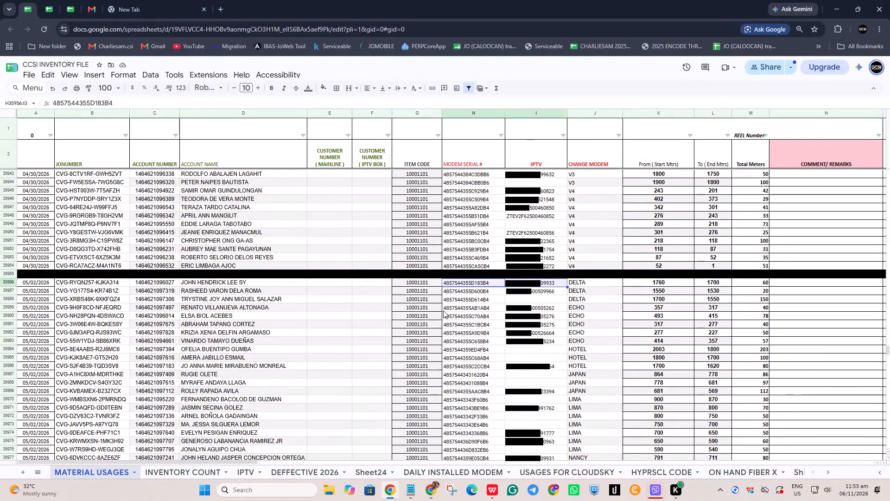
pyautogui.hotkey('shift', 'pagedown')
pyautogui.hotkey('shift', 'pagedown')
pyautogui.hotkey('shift', 'pagedown')
pyautogui.hotkey('shift', 'pagedown')
pyautogui.hotkey('shift', 'pagedown')
pyautogui.hotkey('shift', 'pagedown')
pyautogui.hotkey('shift', 'pagedown')
pyautogui.hotkey('shift', 'pagedown')
pyautogui.hotkey('shift', 'pagedown')
pyautogui.hotkey('shift', 'pagedown')
pyautogui.hotkey('shift', 'pagedown')
pyautogui.hotkey('shift', 'pagedown')
pyautogui.hotkey('shift', 'pagedown')
pyautogui.hotkey('shift', 'pagedown')
pyautogui.hotkey('shift', 'pagedown')
pyautogui.hotkey('shift', 'pagedown')
pyautogui.hotkey('shift', 'pagedown')
pyautogui.hotkey('shift', 'pagedown')
pyautogui.hotkey('shift', 'pagedown')
pyautogui.hotkey('shift', 'pagedown')
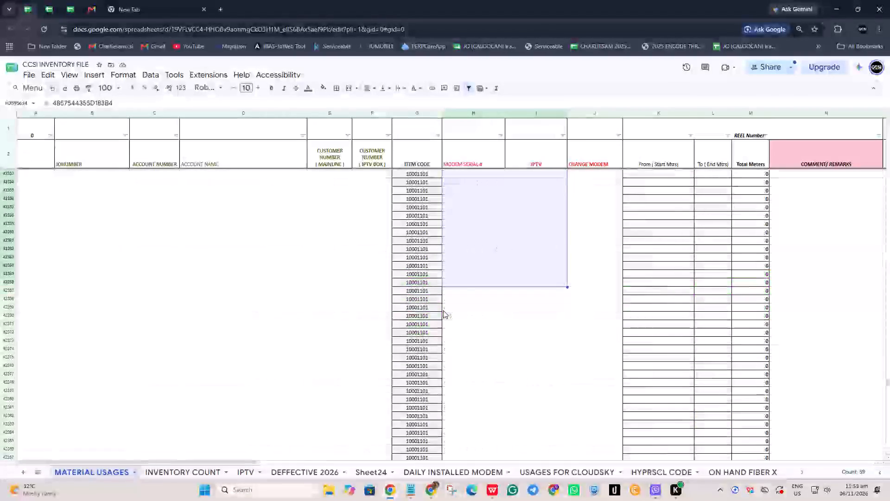
pyautogui.hotkey('ctrl', 'c')
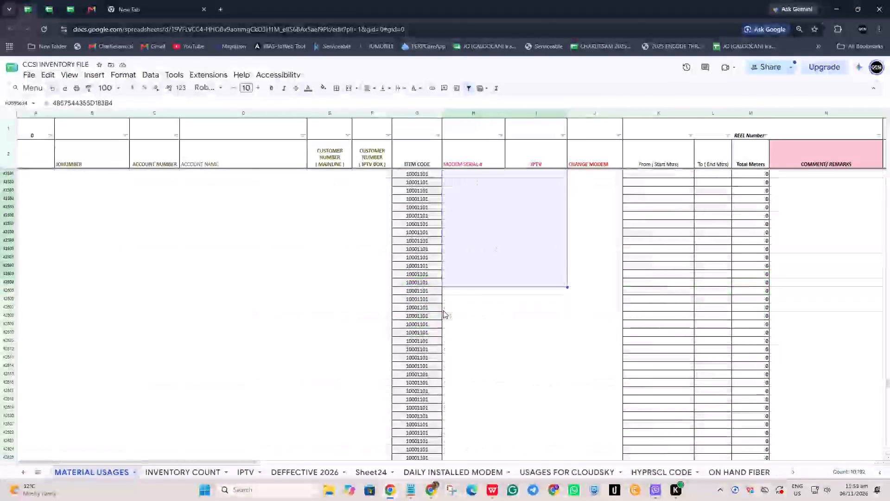
# Switch to WAREHOUSE SERIALS in WPS Office and paste the copied modem and IPTV serials into Sheet1.
pyautogui.hotkey('alt', 'Tab')
pyautogui.hotkey('ctrl', 'v')
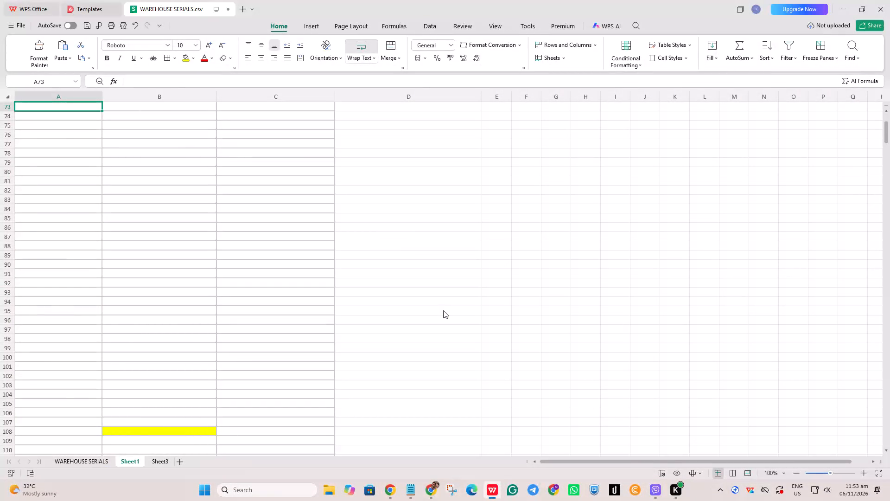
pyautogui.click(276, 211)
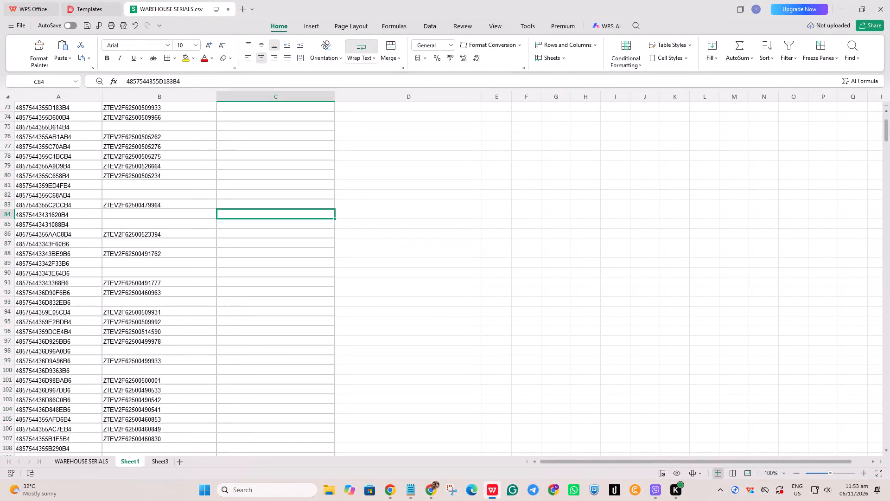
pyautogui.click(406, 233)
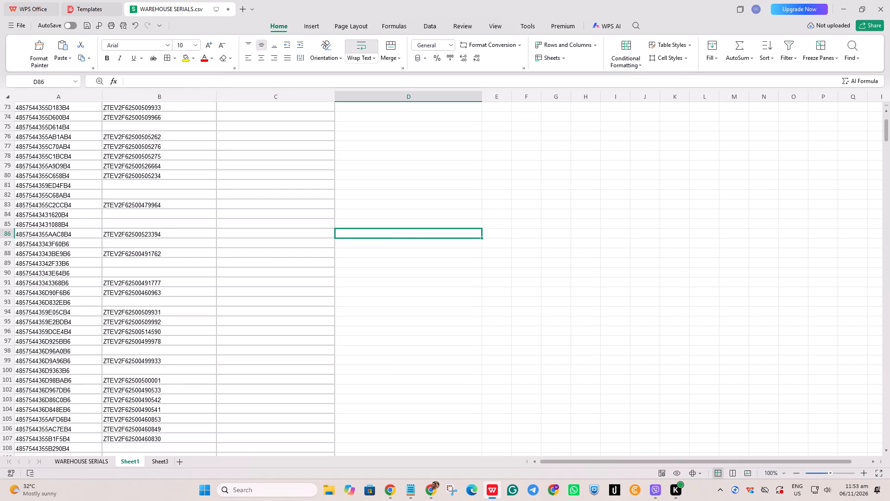
# Switch to Facebook in Chrome and reply to the unread mommy maganda chat with "GRRRR" and "pinaliguan ko na yan".
pyautogui.hotkey('alt', 'Tab')
pyautogui.hotkey('alt', 'Tab')
pyautogui.hotkey('alt', 'Tab')
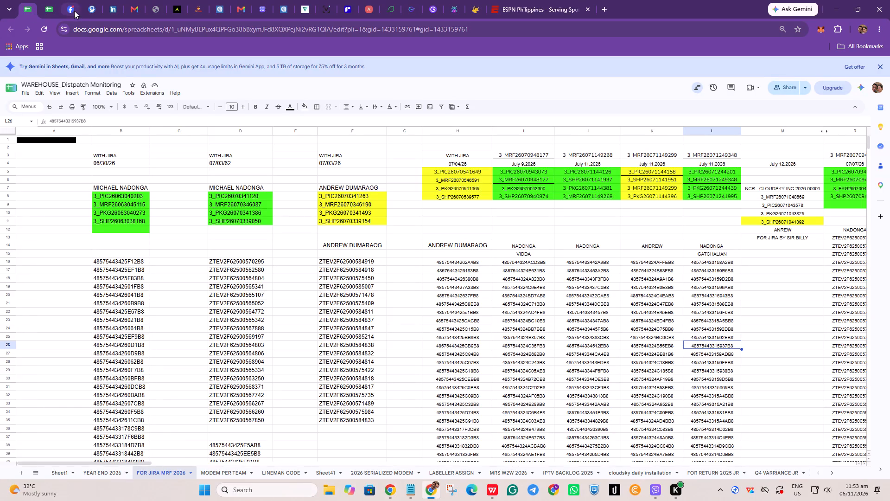
pyautogui.doubleClick(74, 11)
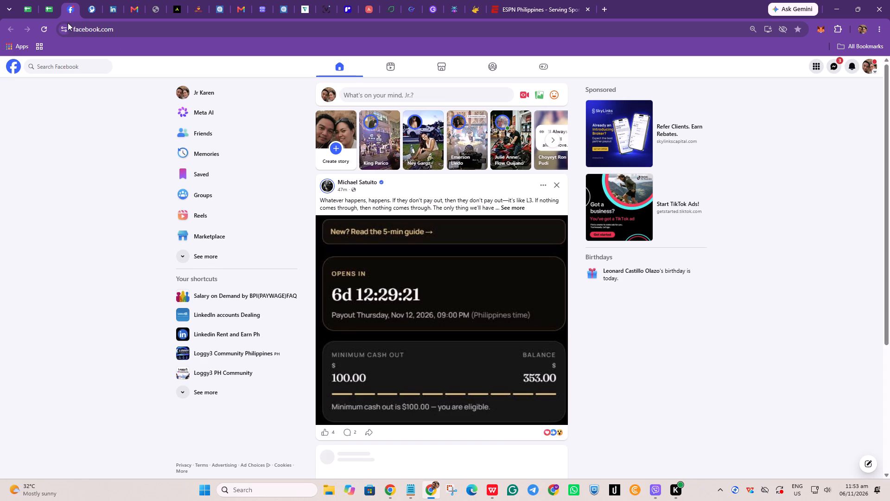
pyautogui.click(836, 69)
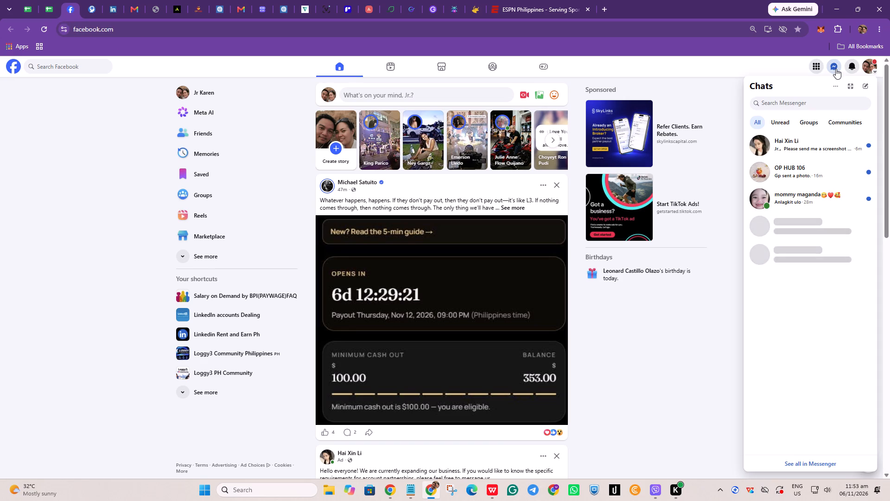
pyautogui.click(788, 198)
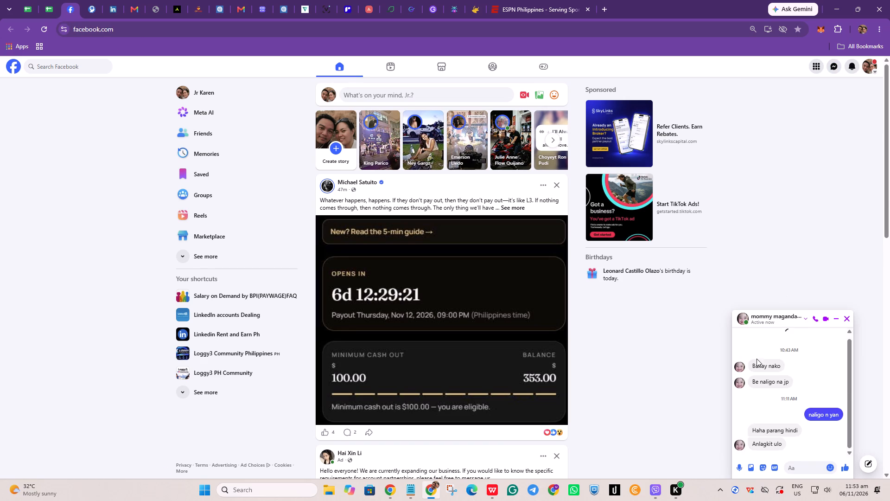
pyautogui.click(799, 469)
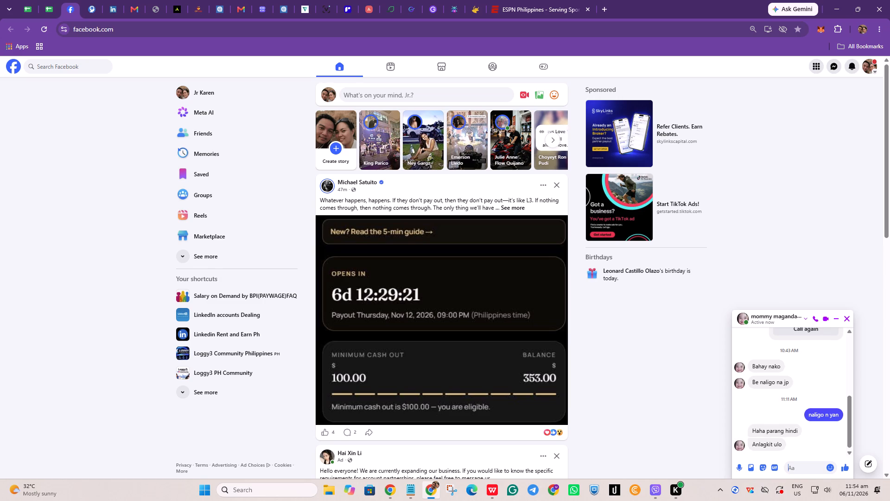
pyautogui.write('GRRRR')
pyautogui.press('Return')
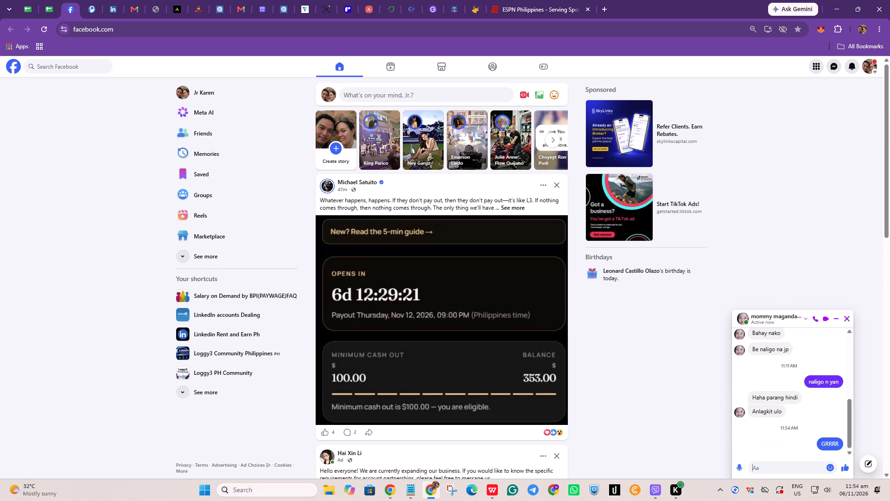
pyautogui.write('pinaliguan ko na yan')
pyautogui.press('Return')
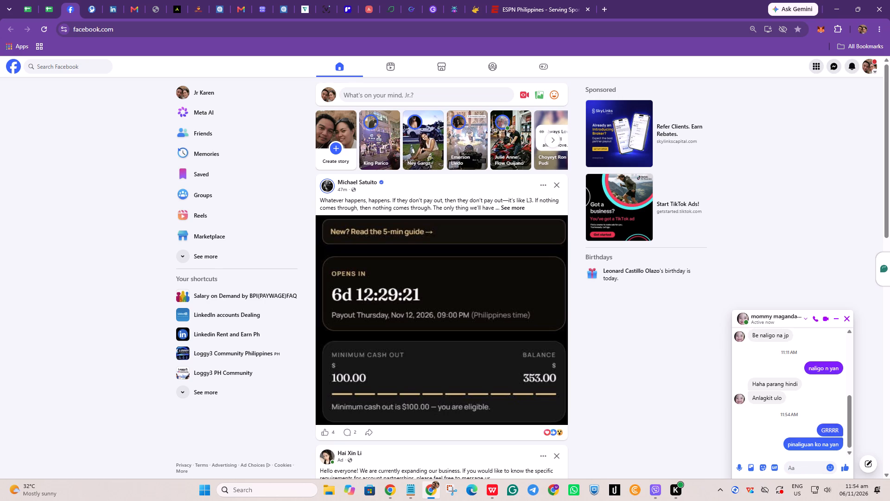
# Switch to CCSI INVENTORY FILE in the other Chrome window and locate the last filled records in MATERIAL USAGES.
pyautogui.click(23, 11)
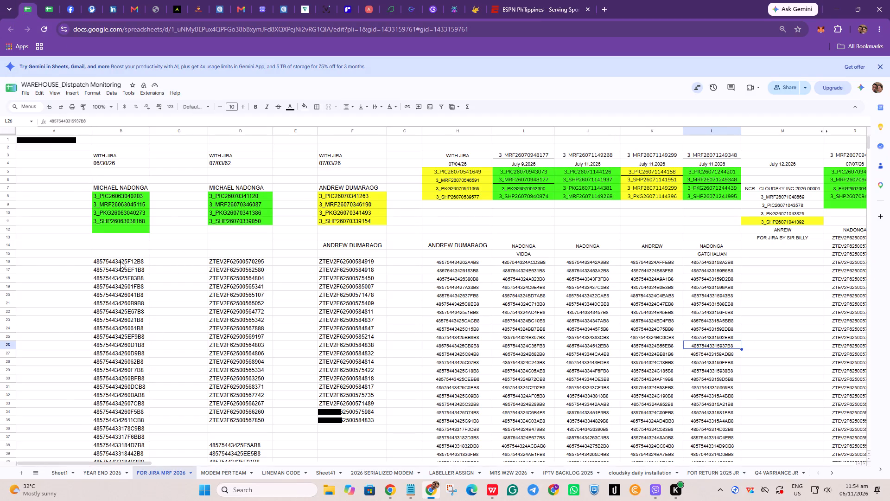
pyautogui.click(392, 491)
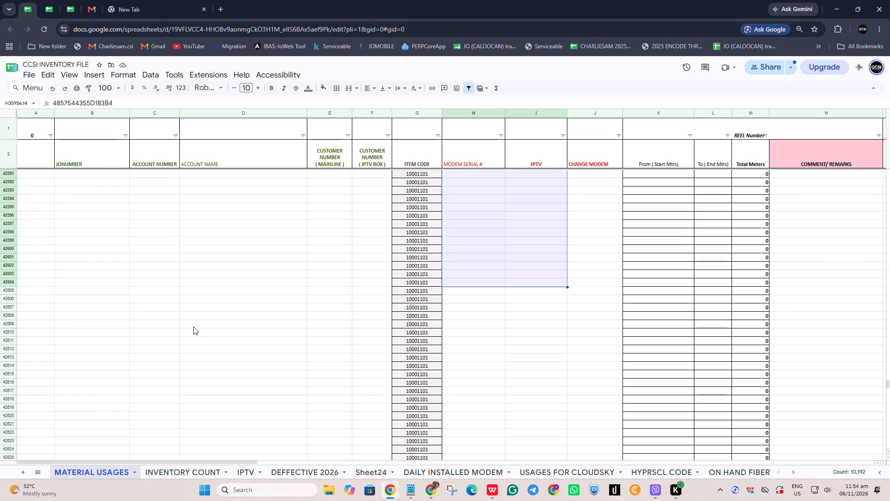
pyautogui.click(193, 327)
pyautogui.scroll(16, 193, 327)
pyautogui.click(491, 251)
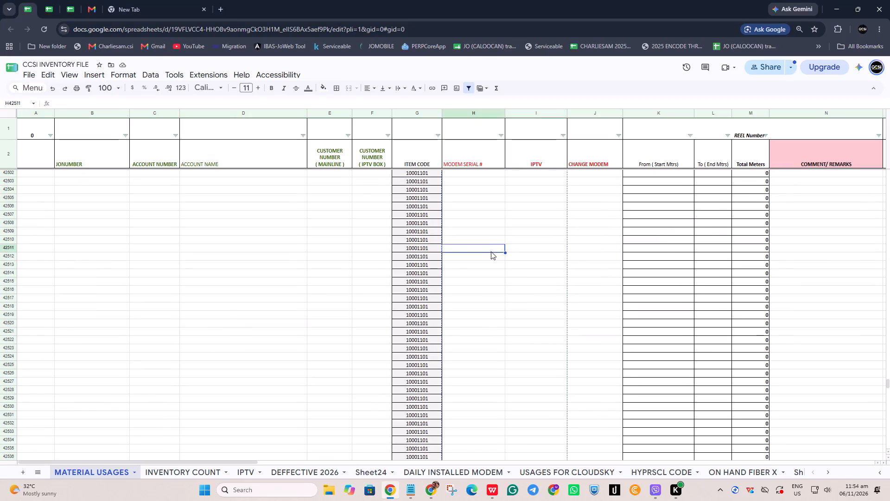
pyautogui.press('Up')
pyautogui.press('Up')
pyautogui.press('Up')
pyautogui.press('Up')
pyautogui.press('Up')
pyautogui.press('Up')
pyautogui.press('Up')
pyautogui.press('Up')
pyautogui.press('Up')
pyautogui.press('Left')
pyautogui.press('Left')
pyautogui.press('Left')
pyautogui.press('Left')
pyautogui.press('Left')
pyautogui.press('Left')
pyautogui.press('Left')
pyautogui.press('Left')
pyautogui.press('Left')
pyautogui.press('Left')
pyautogui.press('Left')
pyautogui.press('Left')
pyautogui.press('Left')
pyautogui.press('Left')
pyautogui.press('Left')
pyautogui.press('Left')
pyautogui.press('Left')
pyautogui.press('Left')
pyautogui.press('Left')
pyautogui.press('Left')
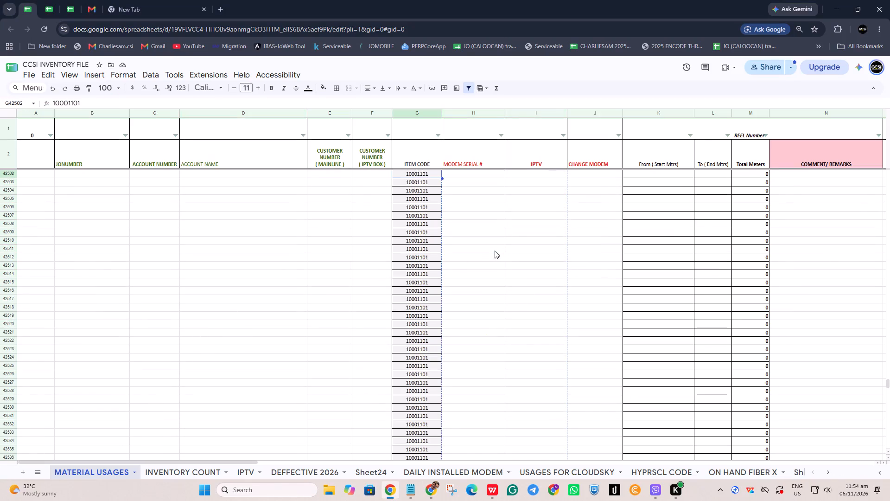
pyautogui.press('Up')
pyautogui.press('Up')
pyautogui.press('Up')
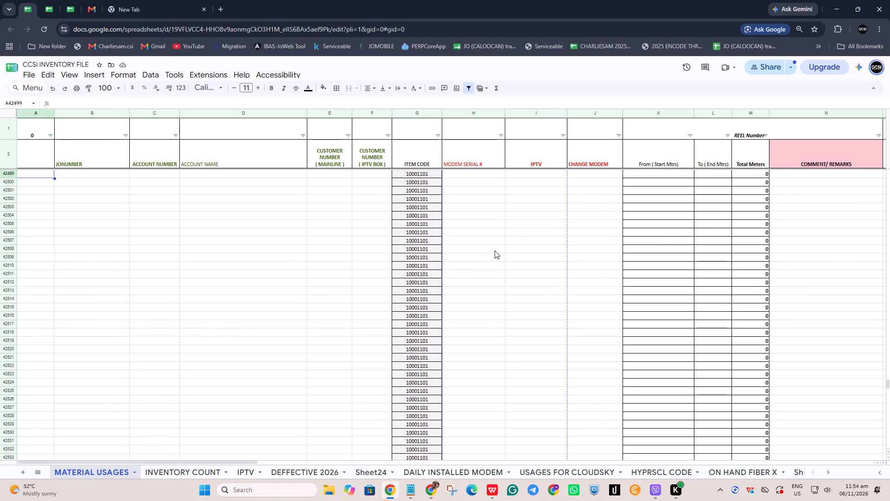
pyautogui.press('pageup')
pyautogui.press('pageup')
pyautogui.press('pageup')
pyautogui.press('pageup')
pyautogui.press('pageup')
pyautogui.press('pageup')
pyautogui.press('pageup')
pyautogui.press('pageup')
pyautogui.press('pageup')
pyautogui.press('pageup')
pyautogui.press('pageup')
pyautogui.press('pageup')
pyautogui.press('pageup')
pyautogui.press('pageup')
pyautogui.press('pageup')
pyautogui.press('pageup')
pyautogui.press('pageup')
pyautogui.press('pageup')
pyautogui.press('pageup')
pyautogui.press('pagedown')
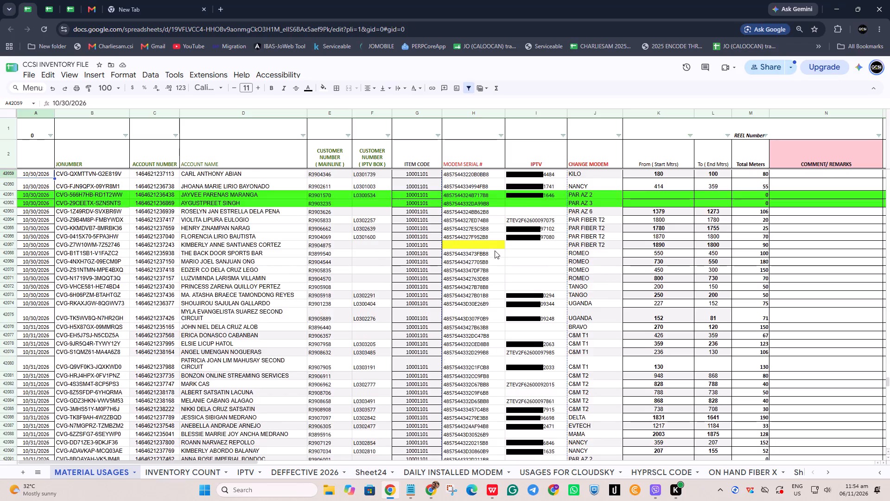
pyautogui.press('pagedown')
pyautogui.press('pagedown')
pyautogui.press('pagedown')
pyautogui.press('pagedown')
pyautogui.press('pagedown')
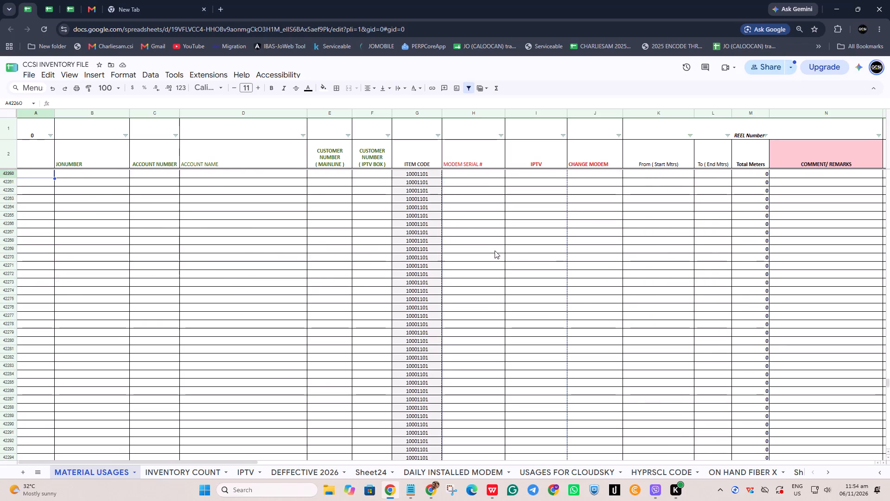
pyautogui.press('pageup')
pyautogui.press('Left')
pyautogui.press('Left')
pyautogui.press('Left')
pyautogui.press('Left')
pyautogui.press('Left')
pyautogui.press('Left')
pyautogui.press('Left')
pyautogui.press('Left')
pyautogui.press('Left')
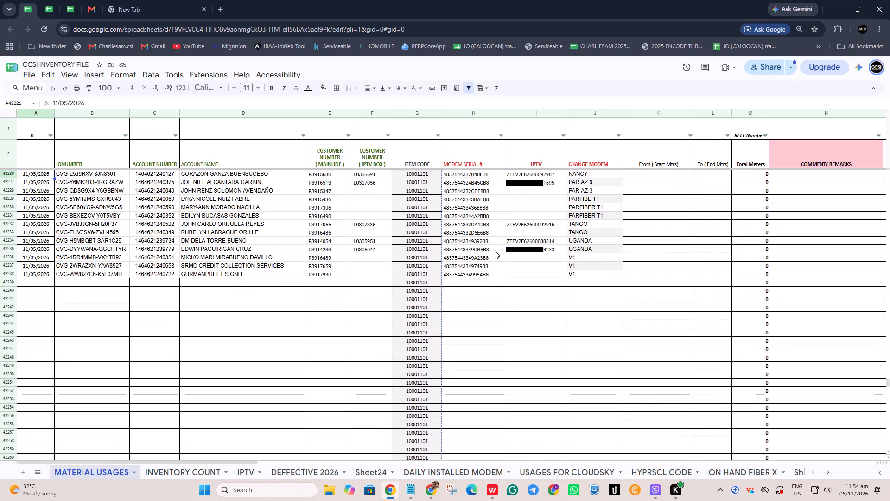
# Return to MATERIAL USAGES in Chrome and examine the 11/04/2026 and 11/05/2026 records, including their serials and meter entries.
pyautogui.press('Up')
pyautogui.press('Up')
pyautogui.press('Up')
pyautogui.press('Up')
pyautogui.press('Up')
pyautogui.press('Up')
pyautogui.press('Up')
pyautogui.press('Up')
pyautogui.press('Up')
pyautogui.press('Up')
pyautogui.press('Up')
pyautogui.press('Up')
pyautogui.press('Up')
pyautogui.press('Up')
pyautogui.press('Up')
pyautogui.press('Up')
pyautogui.press('Up')
pyautogui.press('Up')
pyautogui.press('Up')
pyautogui.press('Up')
pyautogui.press('Down')
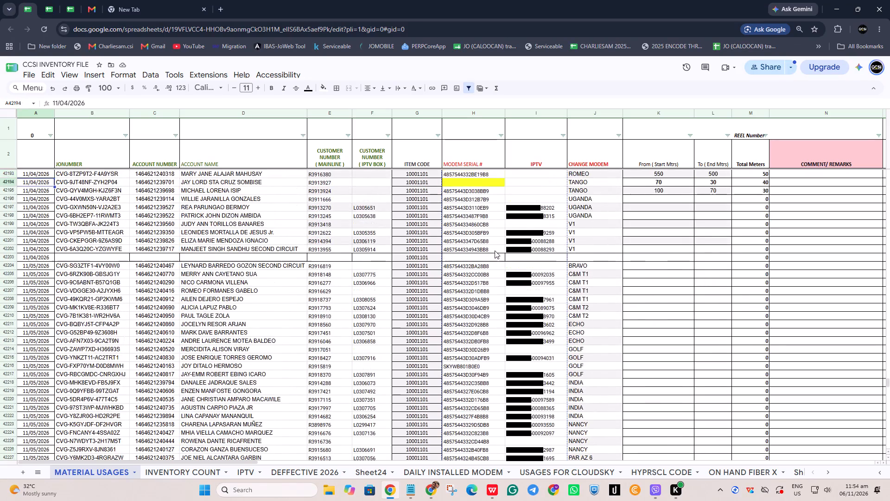
pyautogui.press('Down')
pyautogui.press('Down')
pyautogui.press('Down')
pyautogui.press('Down')
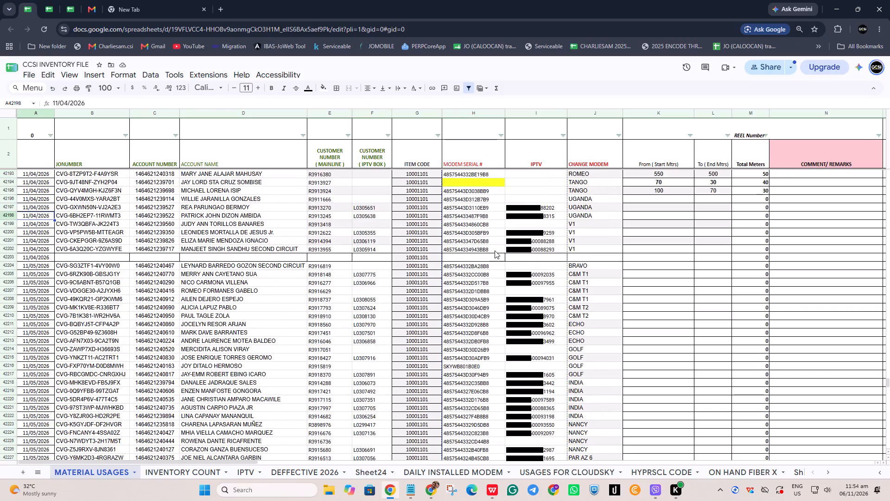
pyautogui.press('Tab')
pyautogui.press('Tab')
pyautogui.press('Tab')
pyautogui.press('Tab')
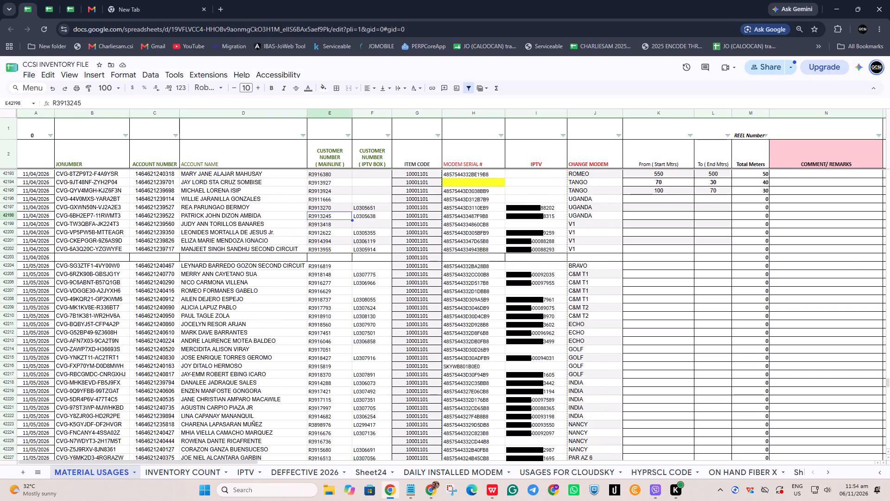
pyautogui.scroll(2, 689, 355)
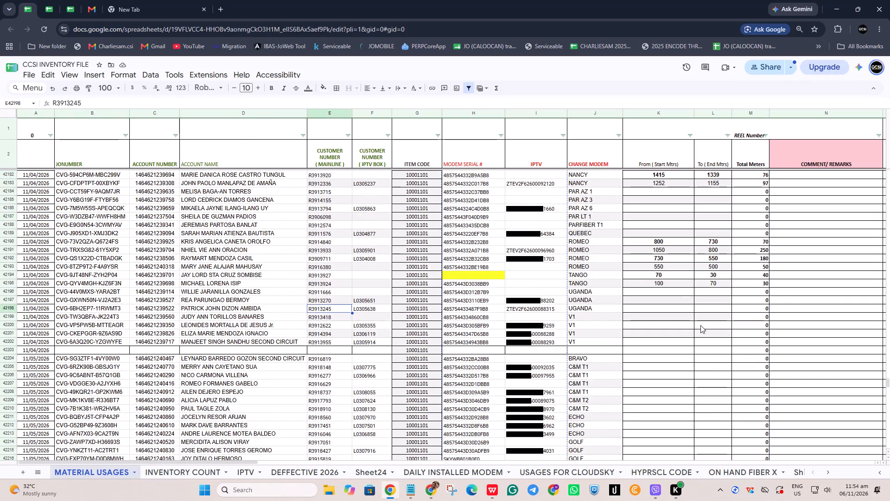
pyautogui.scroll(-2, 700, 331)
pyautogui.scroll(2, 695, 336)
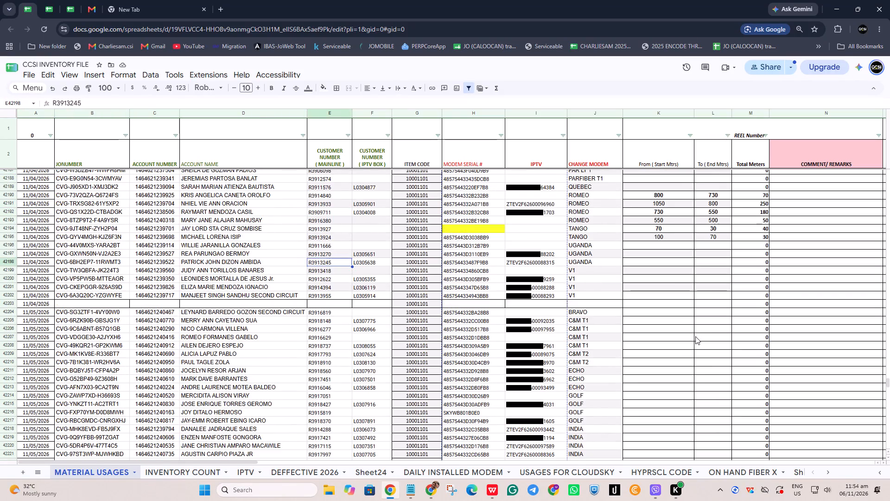
# Switch to the ESPN window, examine both teams' player stats in the Heat vs. Warriors box score, and close that page.
pyautogui.hotkey('alt', 'Tab')
pyautogui.click(528, 0)
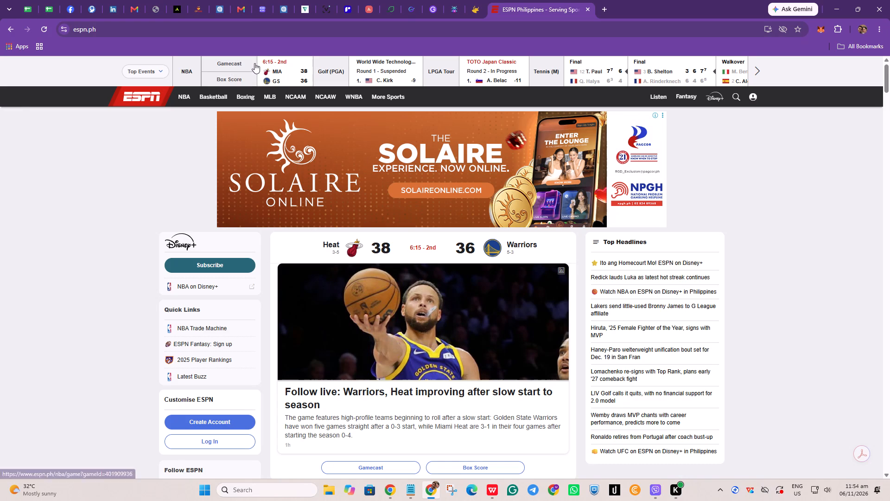
pyautogui.click(285, 79)
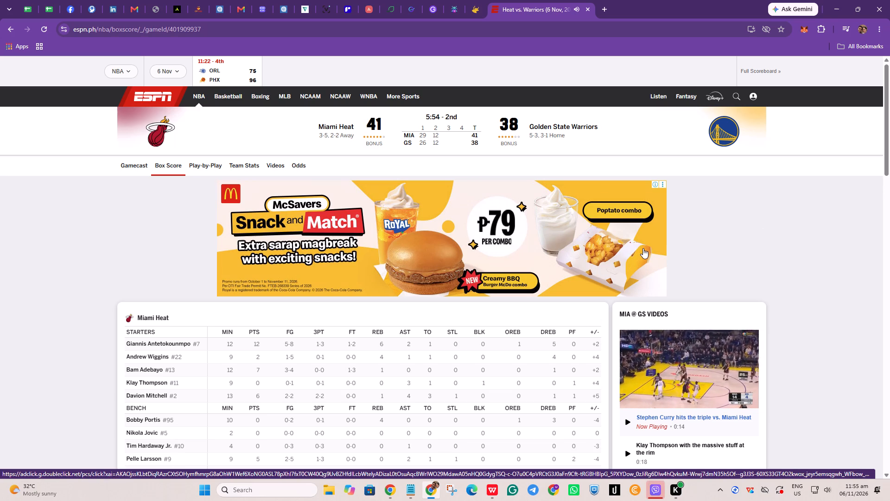
pyautogui.scroll(-7, 478, 375)
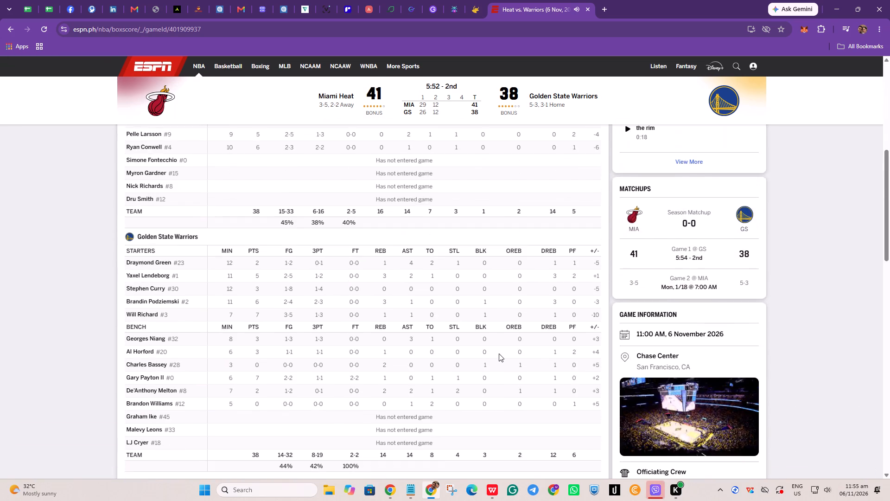
pyautogui.scroll(-4, 500, 353)
pyautogui.scroll(3, 500, 353)
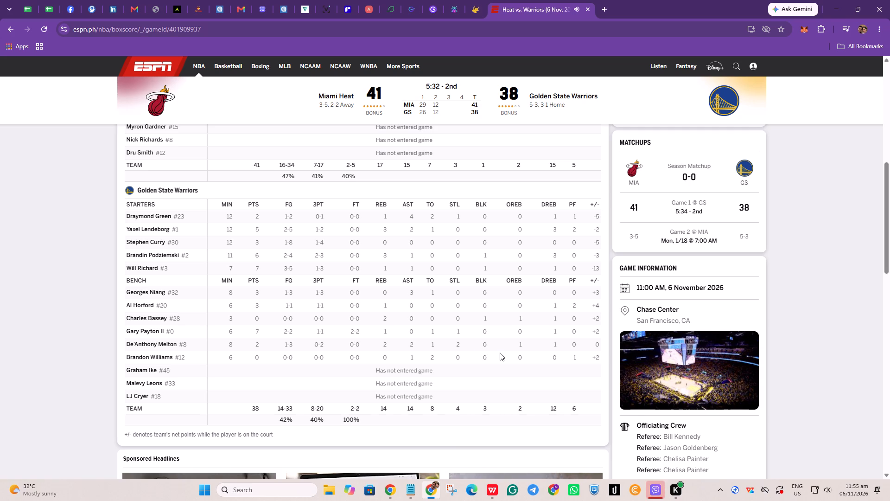
pyautogui.click(585, 6)
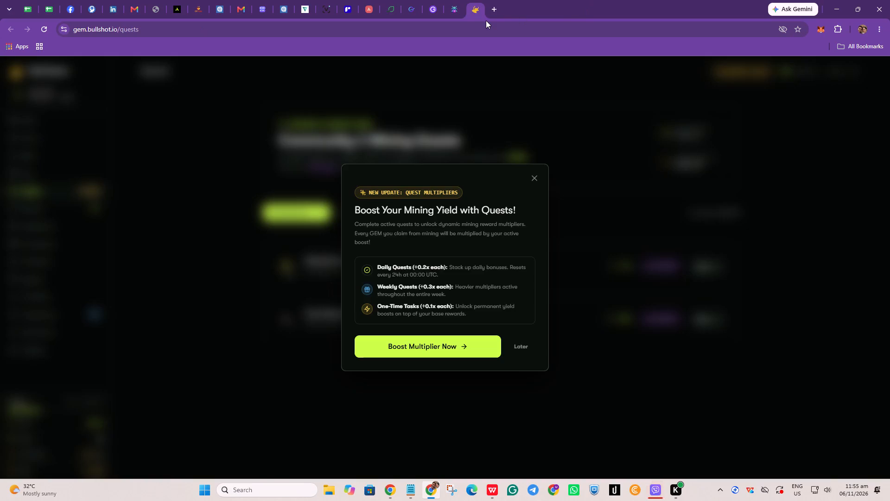
# Request a verification code for the Algominds Partner Dashboard using the saved email address.
pyautogui.click(176, 10)
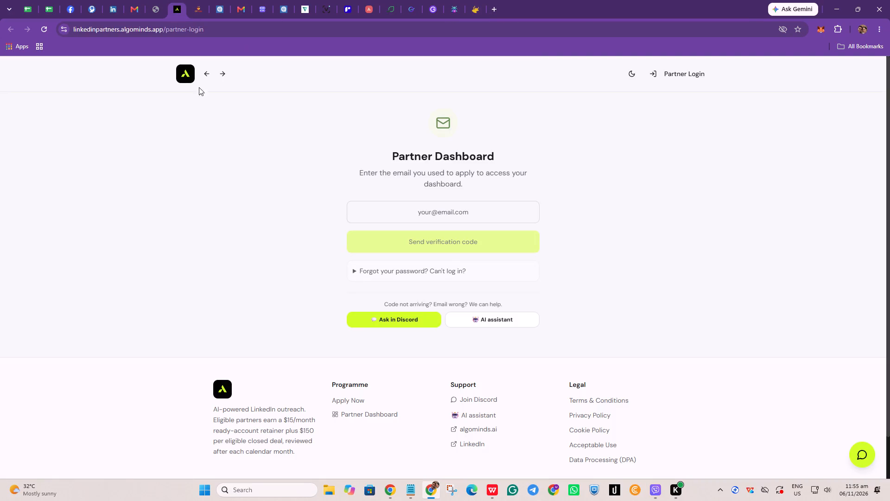
pyautogui.click(409, 213)
pyautogui.click(418, 236)
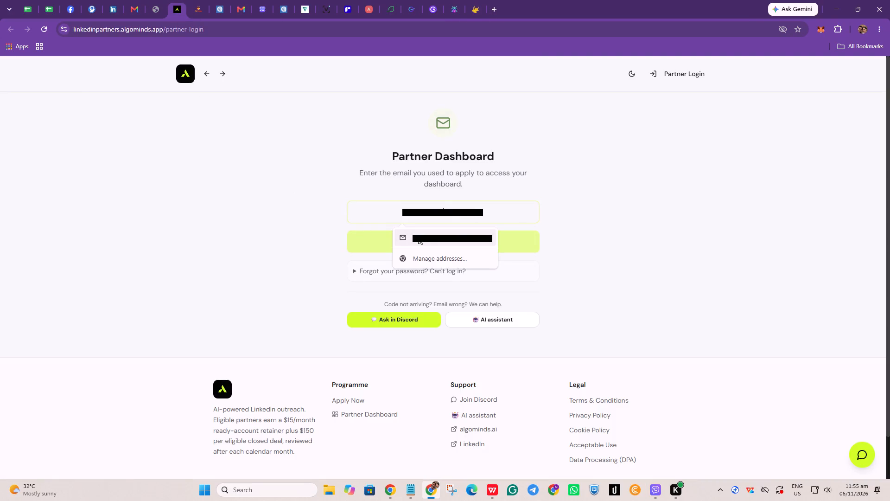
pyautogui.click(392, 243)
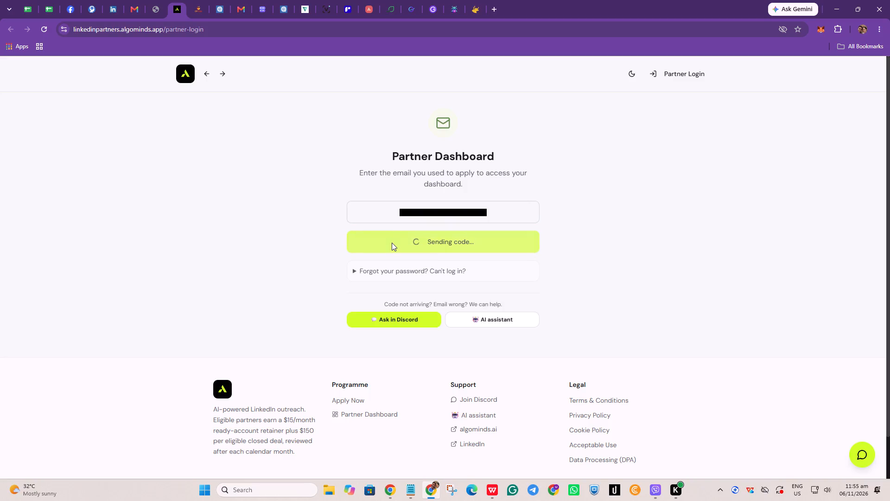
# Return to MATERIAL USAGES in CCSI INVENTORY FILE and select the From (Start Mtrs) cell in row 42200.
pyautogui.hotkey('alt', 'Tab')
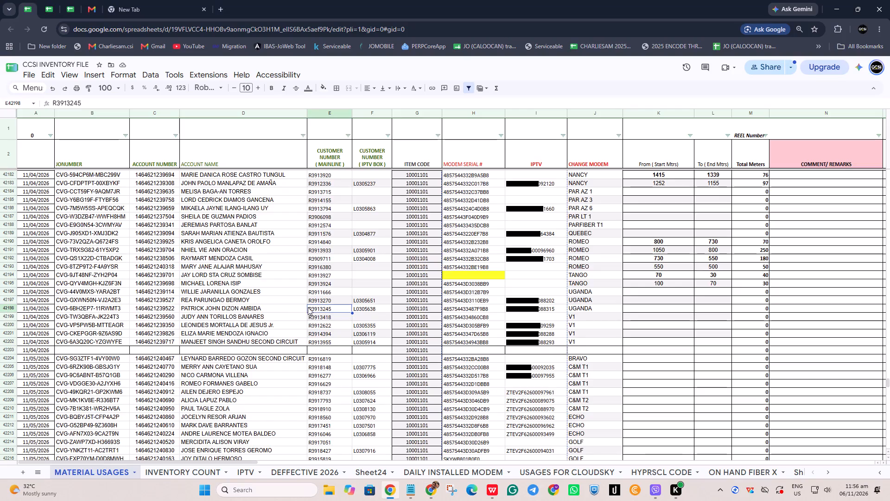
pyautogui.press('Tab')
pyautogui.click(637, 328)
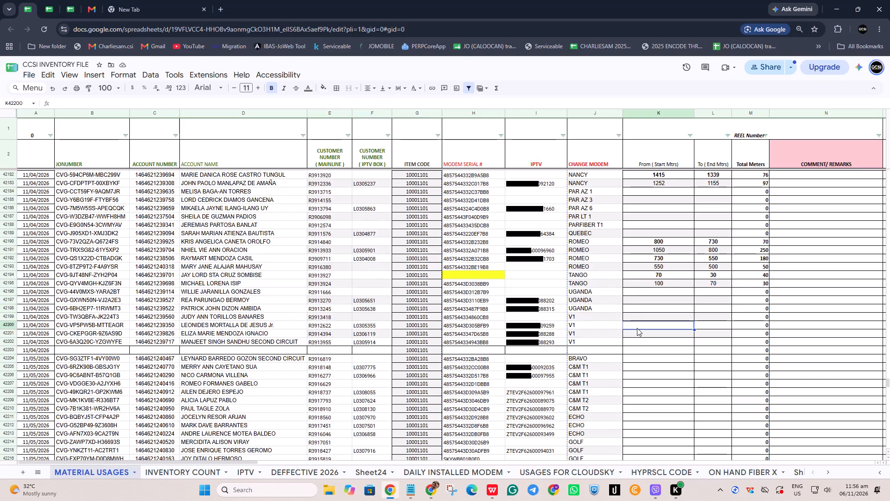